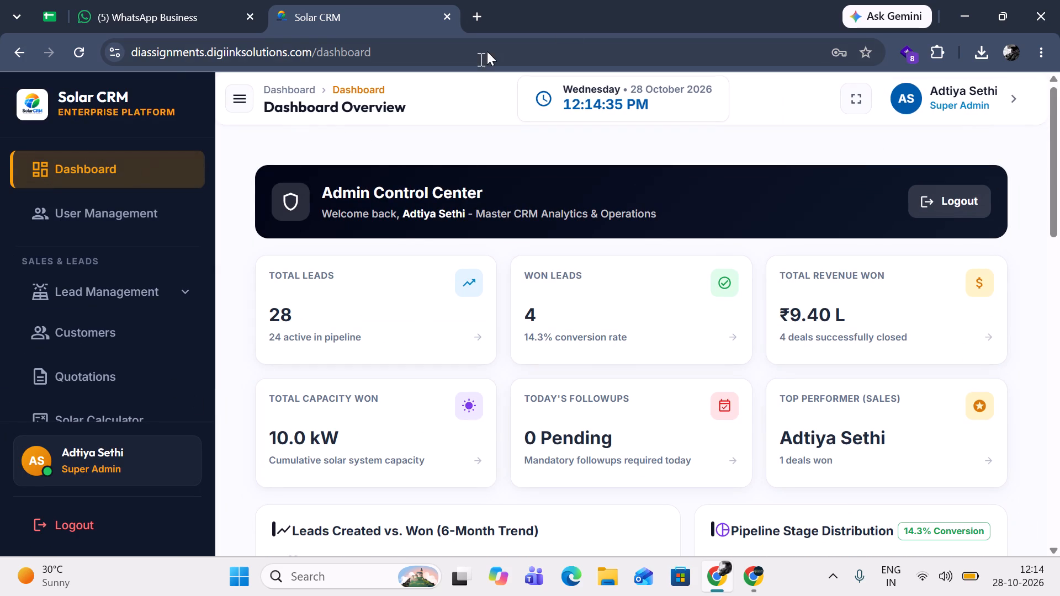
Switch the Solar CRM dashboard to full-screen display.
click(868, 99)
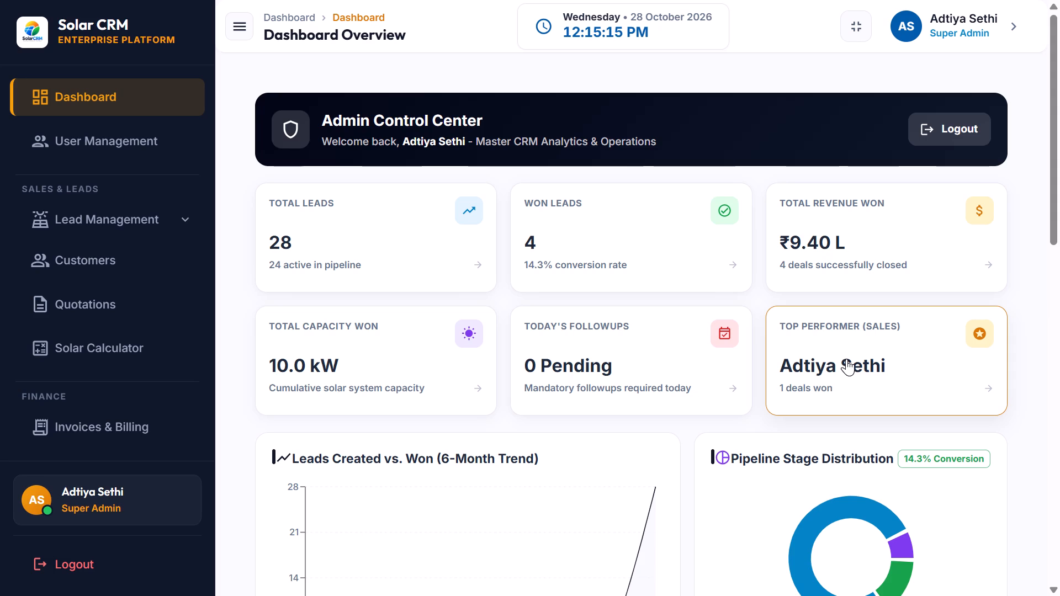
Review the dashboard's summary cards, lead trend, pipeline, source and sales performance charts, recent leads and organization-wide activity.
scroll(809, 419, down, 1)
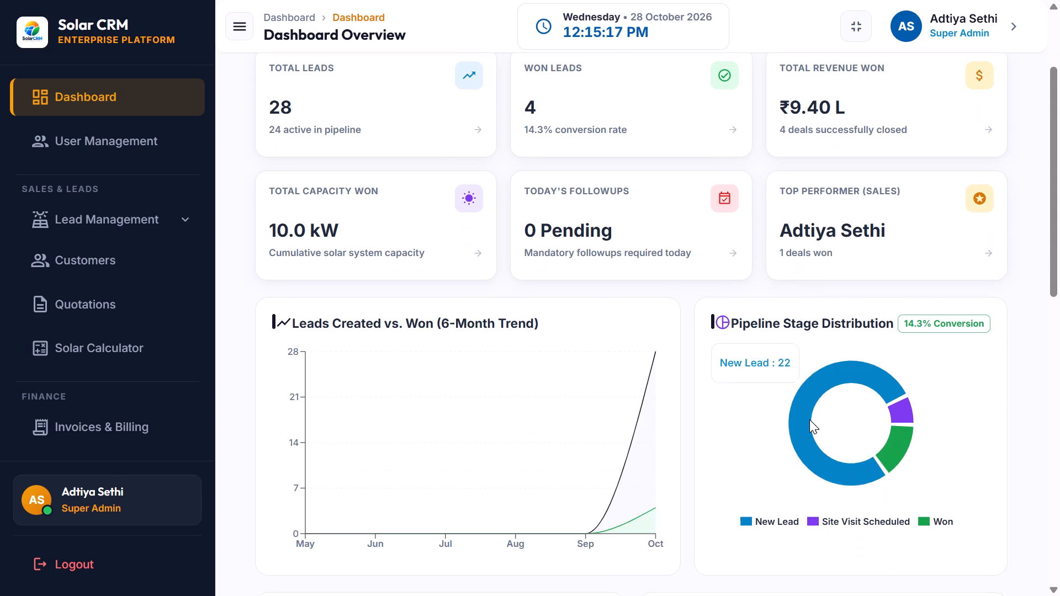
scroll(555, 450, down, 1)
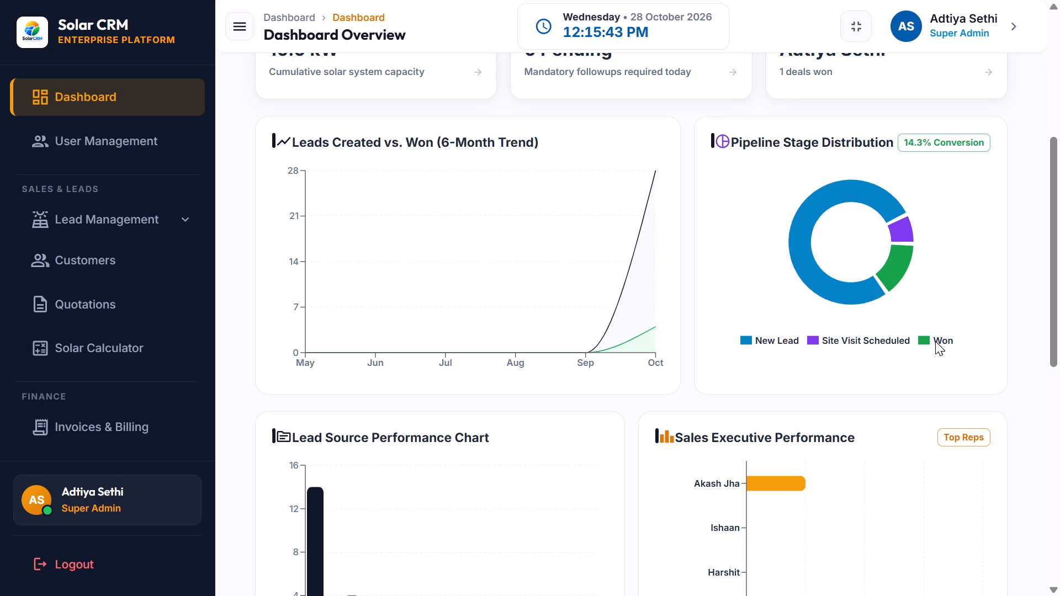
scroll(936, 341, down, 2)
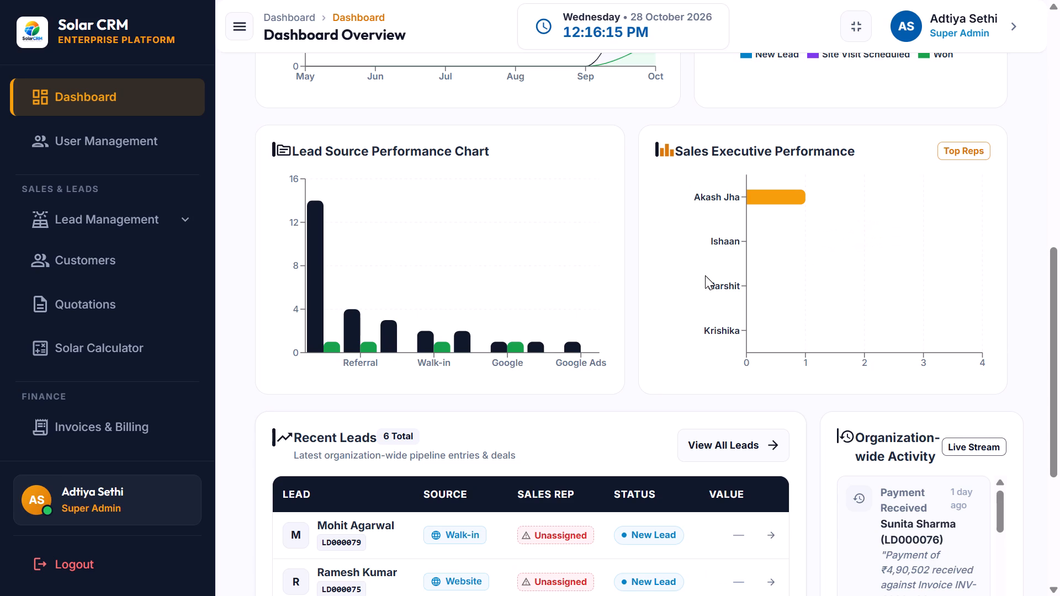
scroll(705, 275, down, 2)
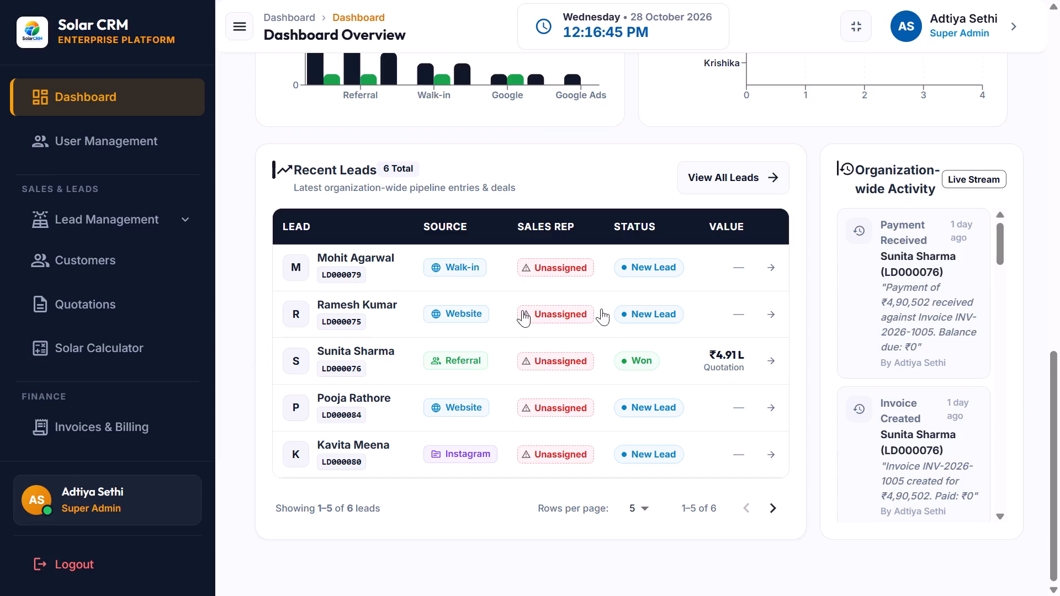
scroll(227, 195, up, 4)
scroll(338, 158, up, 4)
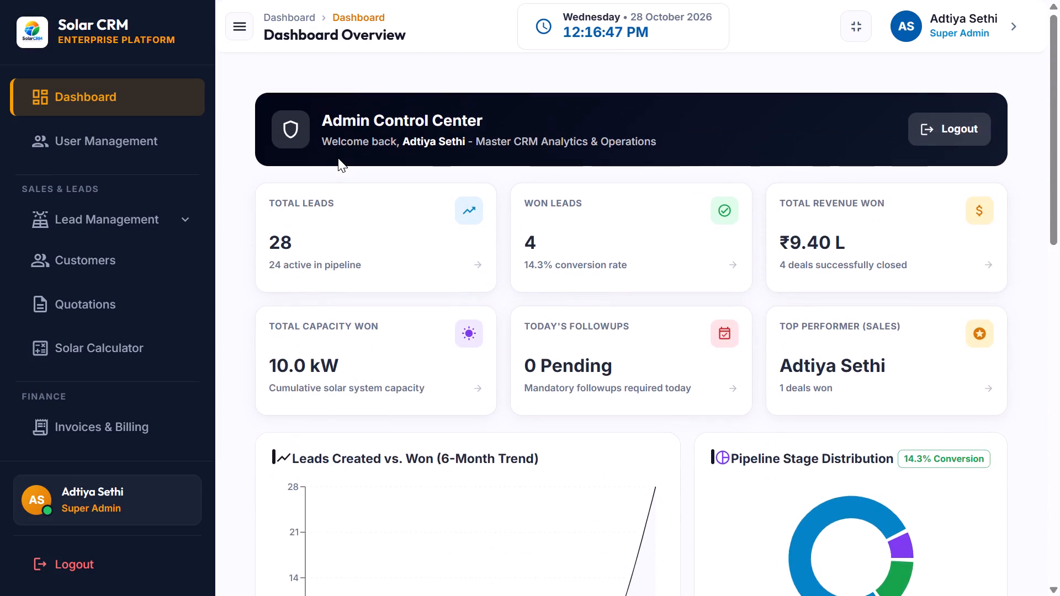
Delete the Sales user Krishika from the User Management directory and confirm the deletion.
click(150, 144)
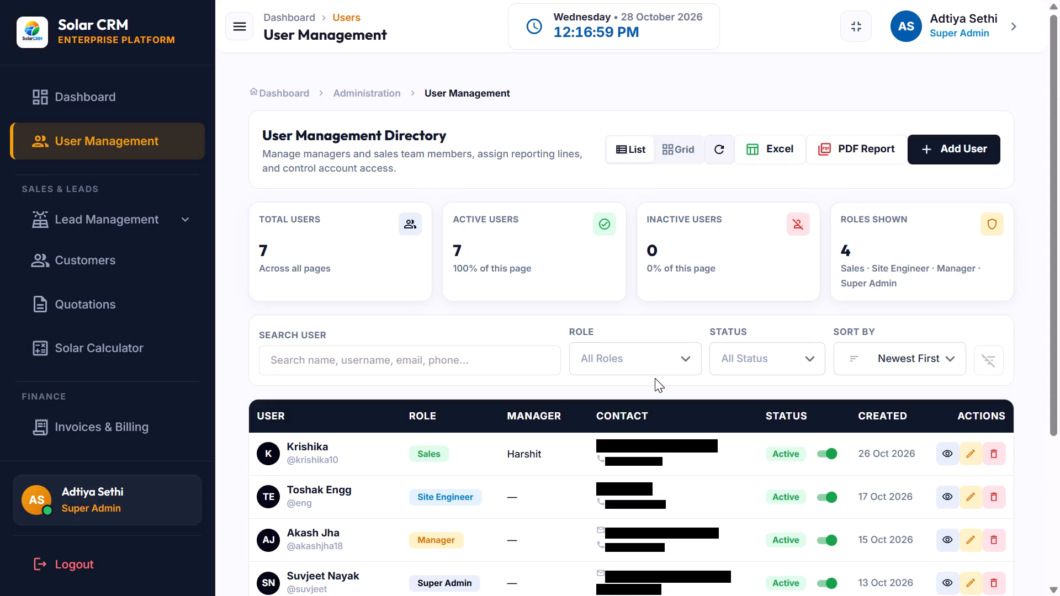
scroll(508, 522, down, 1)
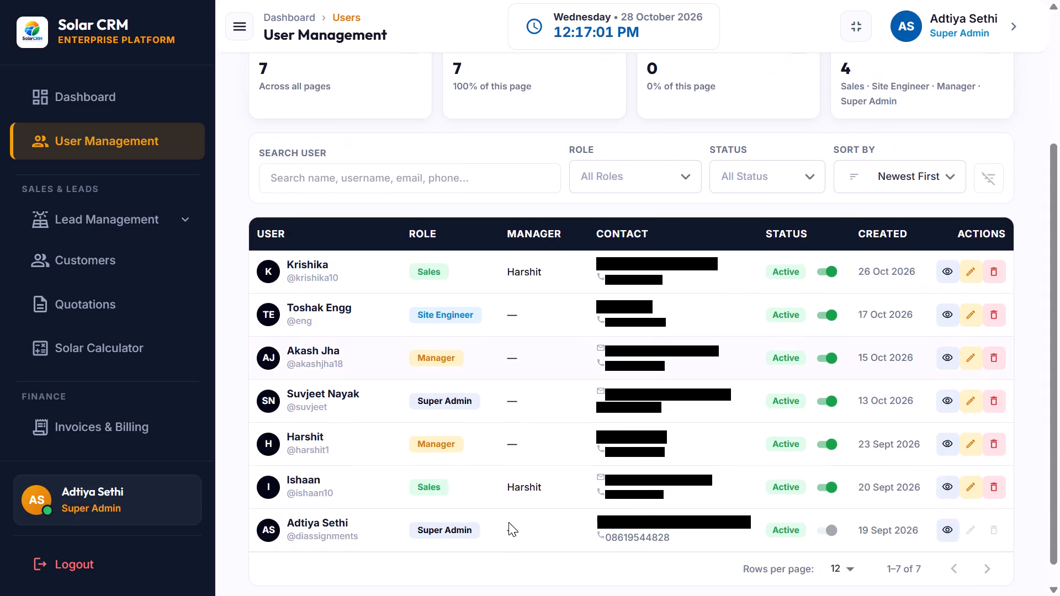
scroll(508, 522, down, 1)
click(1004, 273)
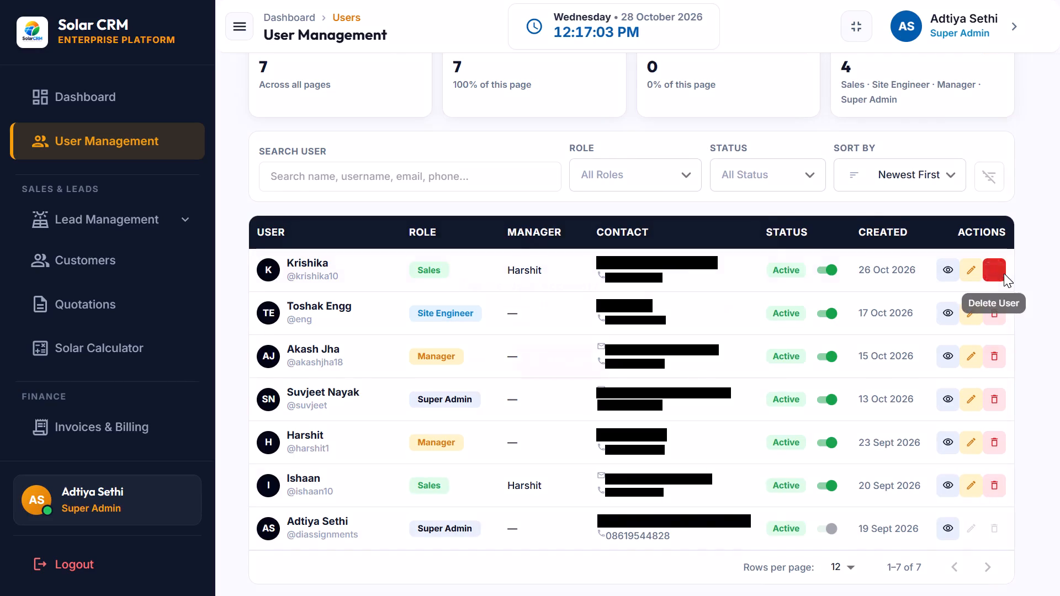
click(585, 375)
click(586, 355)
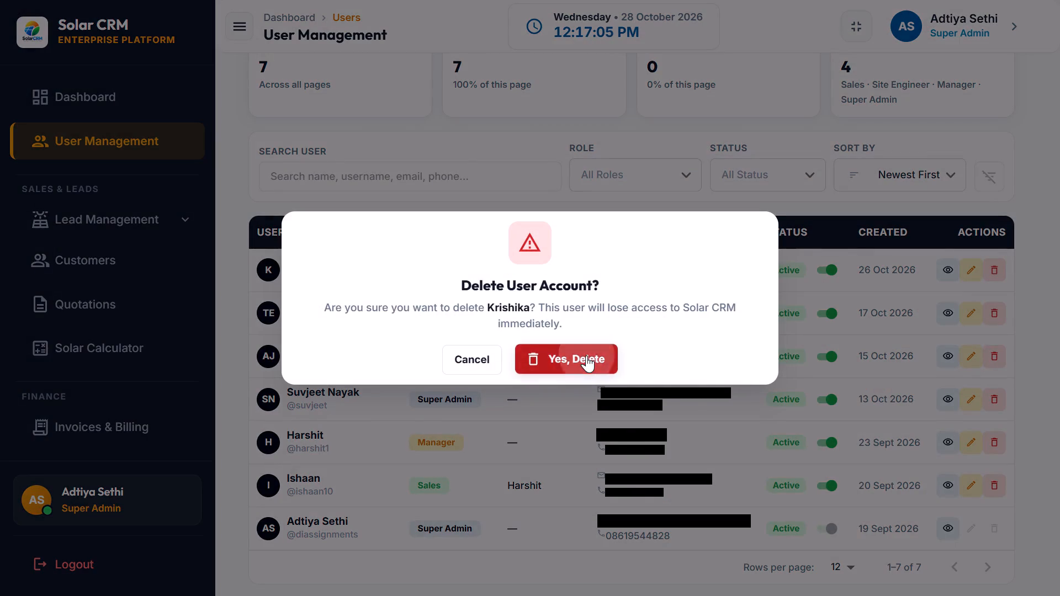
scroll(535, 269, up, 3)
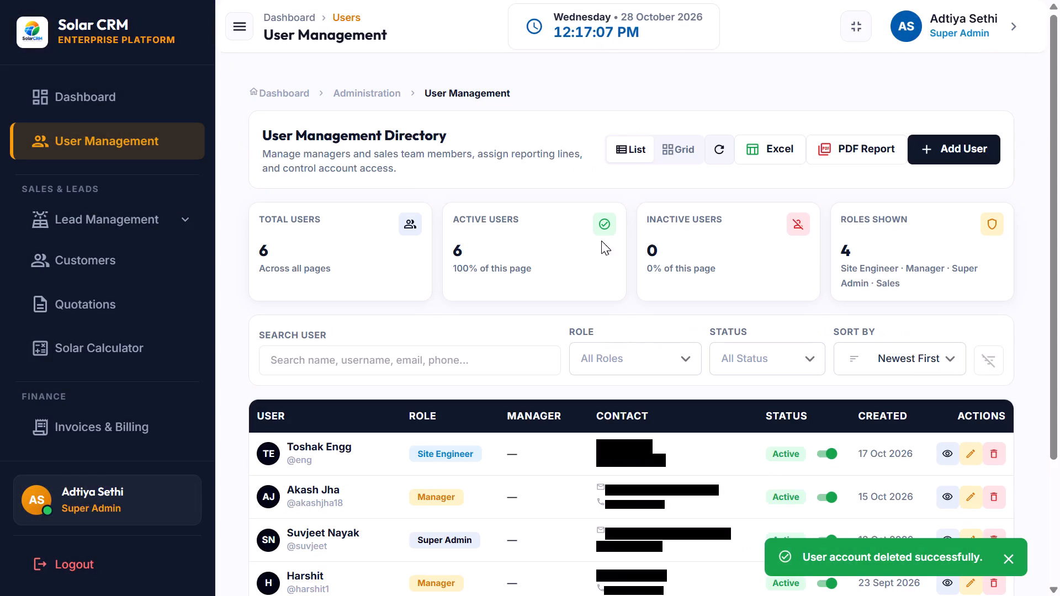
scroll(582, 525, down, 3)
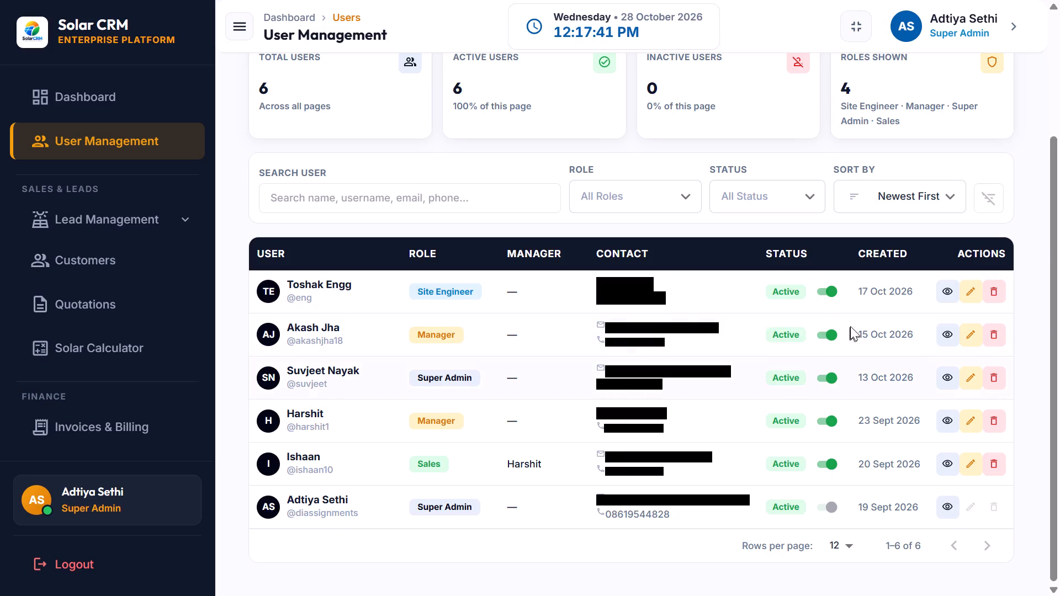
click(824, 296)
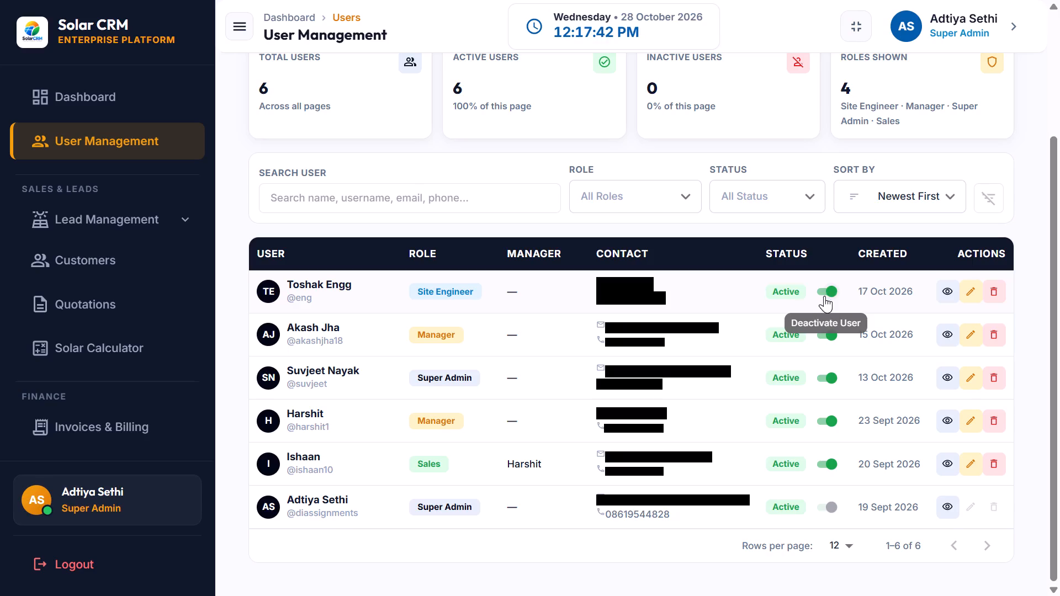
click(834, 292)
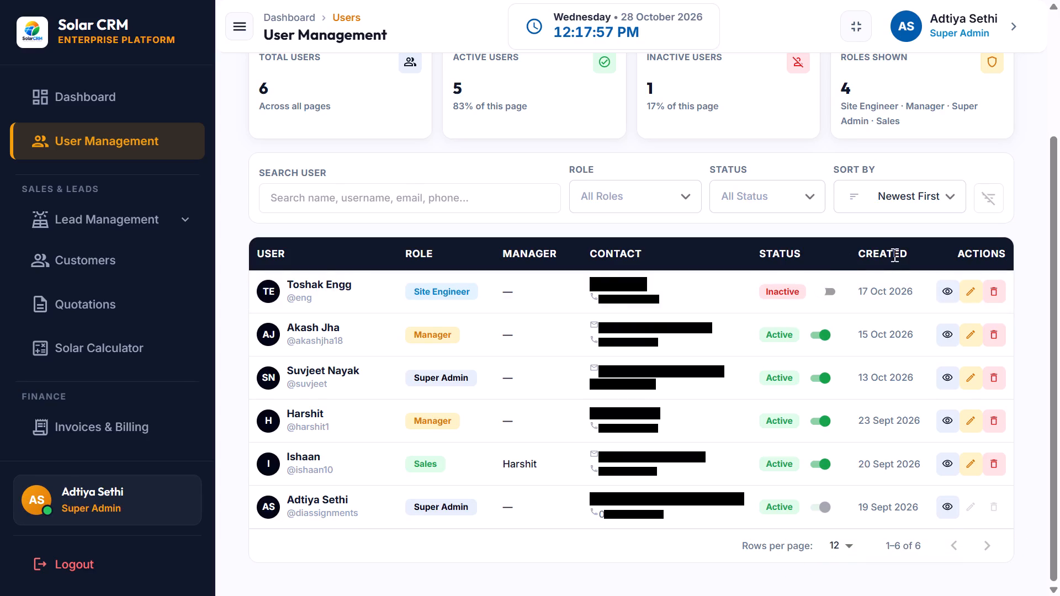
click(947, 301)
scroll(580, 377, down, 5)
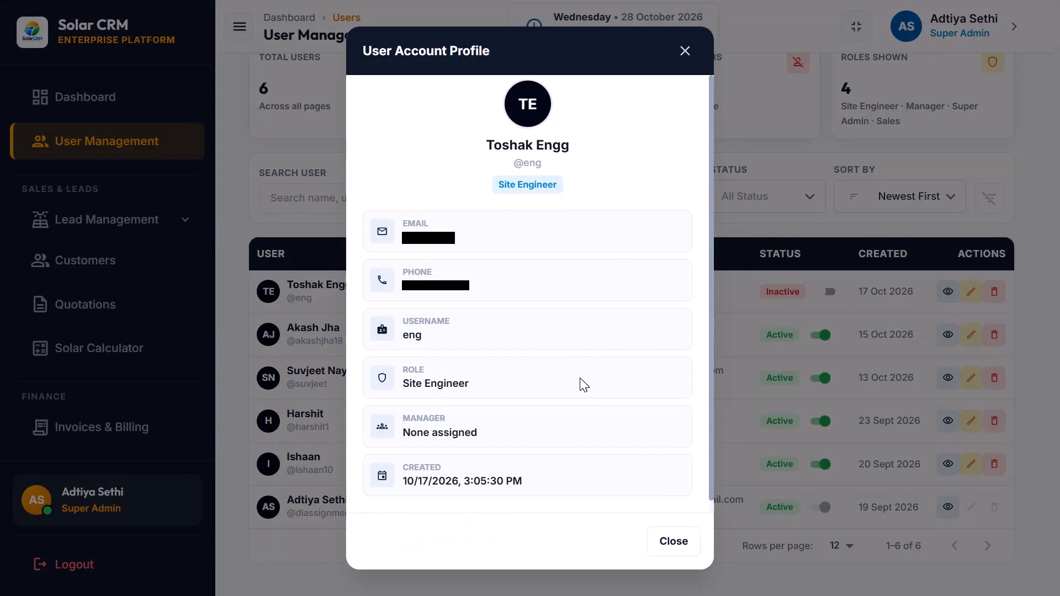
click(692, 543)
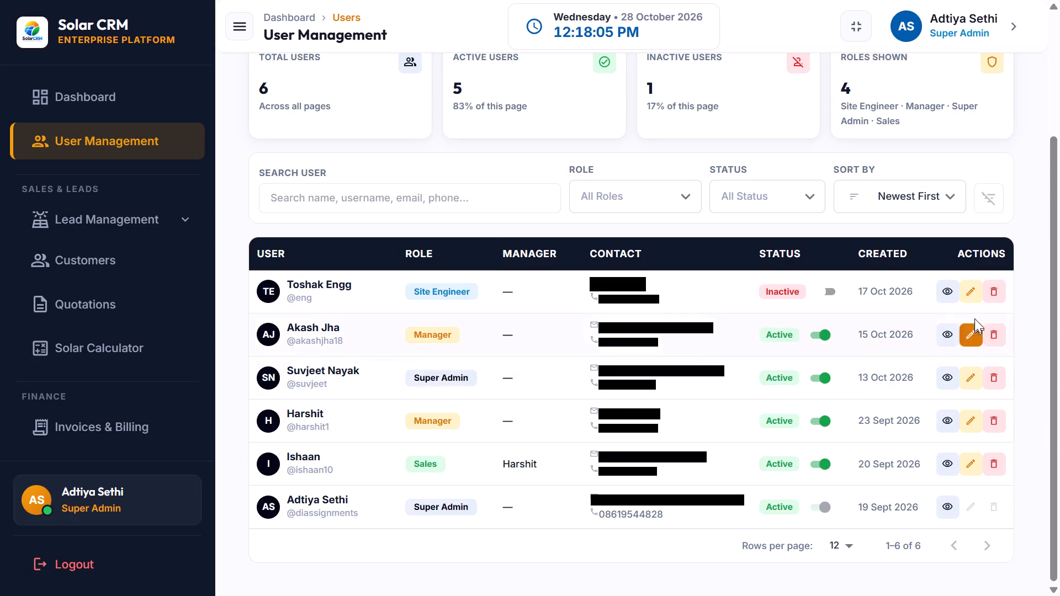
click(974, 300)
scroll(648, 365, down, 2)
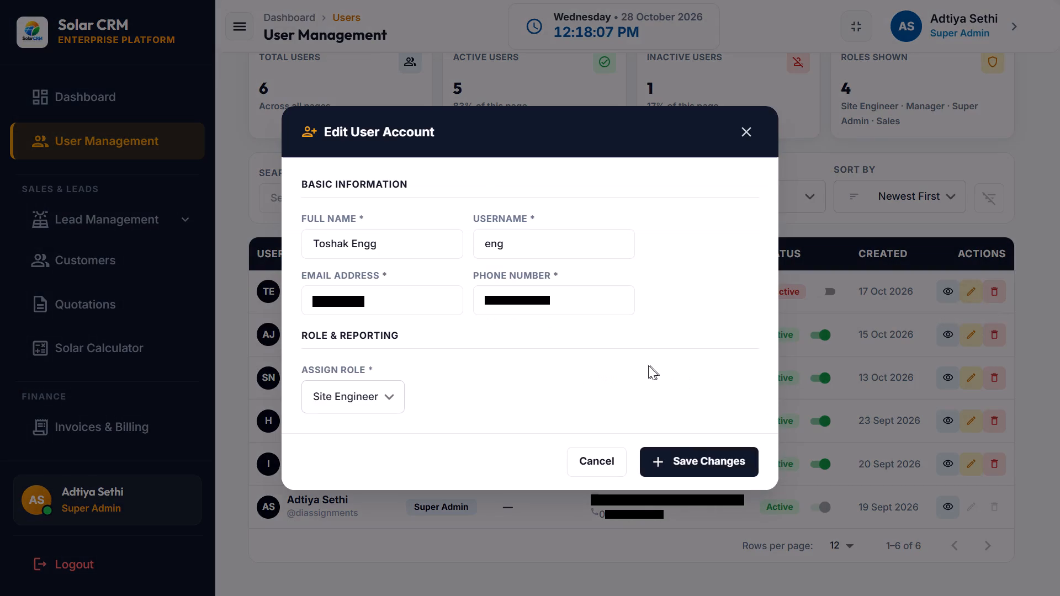
click(683, 454)
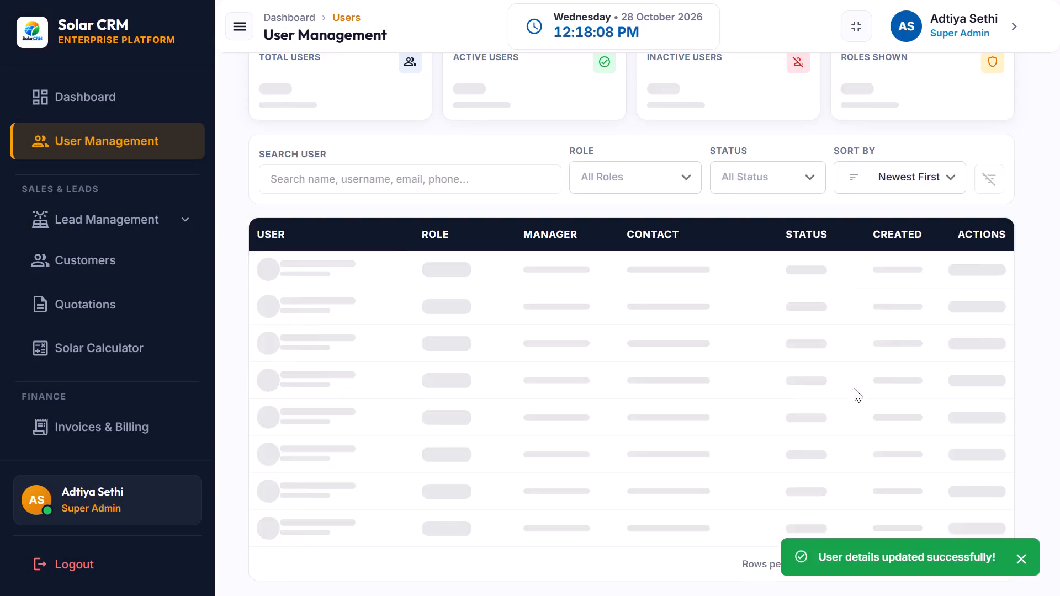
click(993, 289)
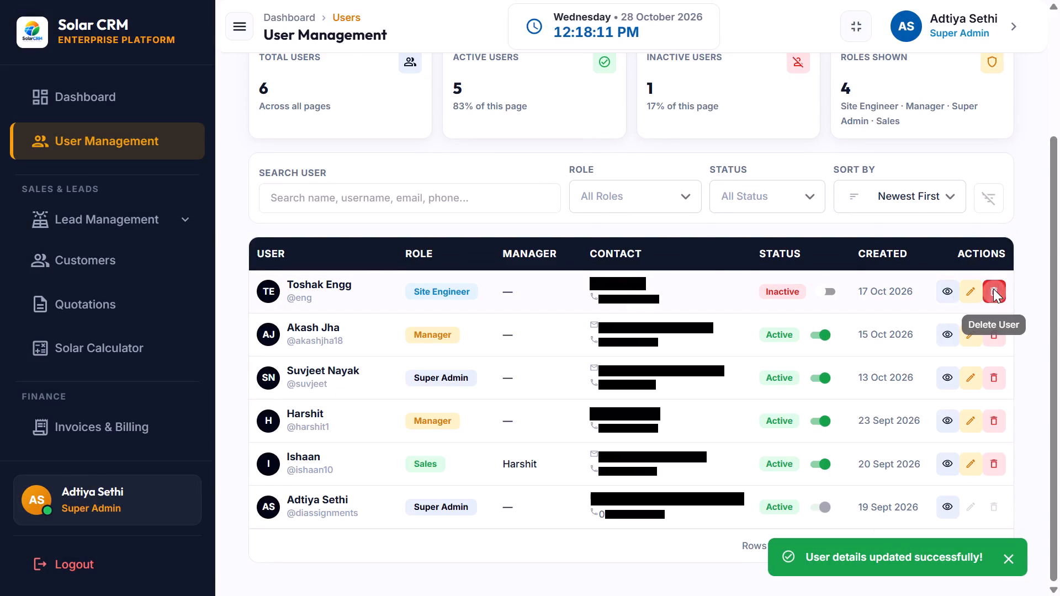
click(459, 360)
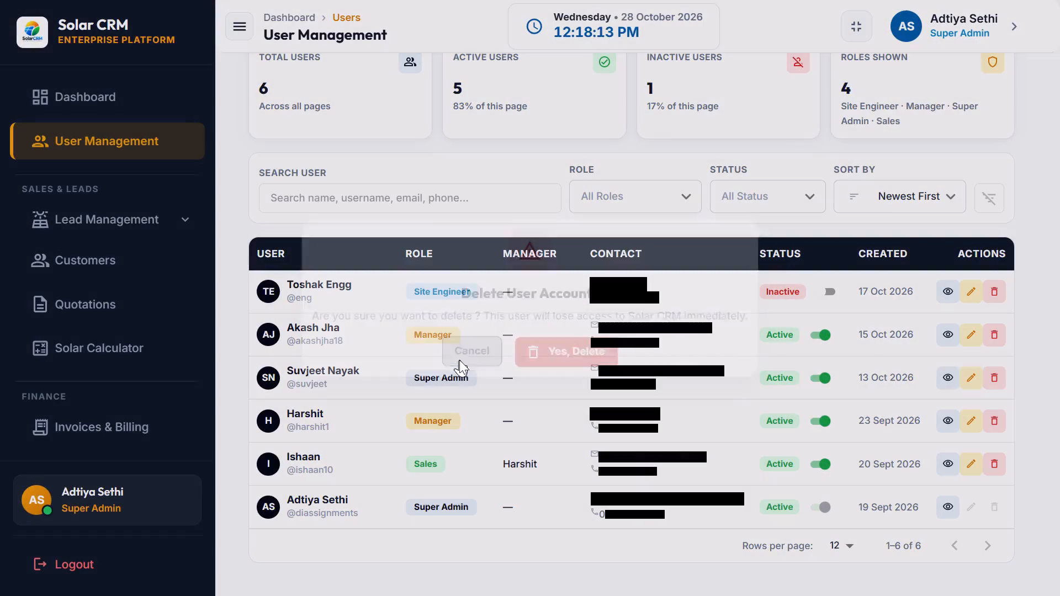
Open a blank form for adding a new user account.
scroll(577, 411, up, 2)
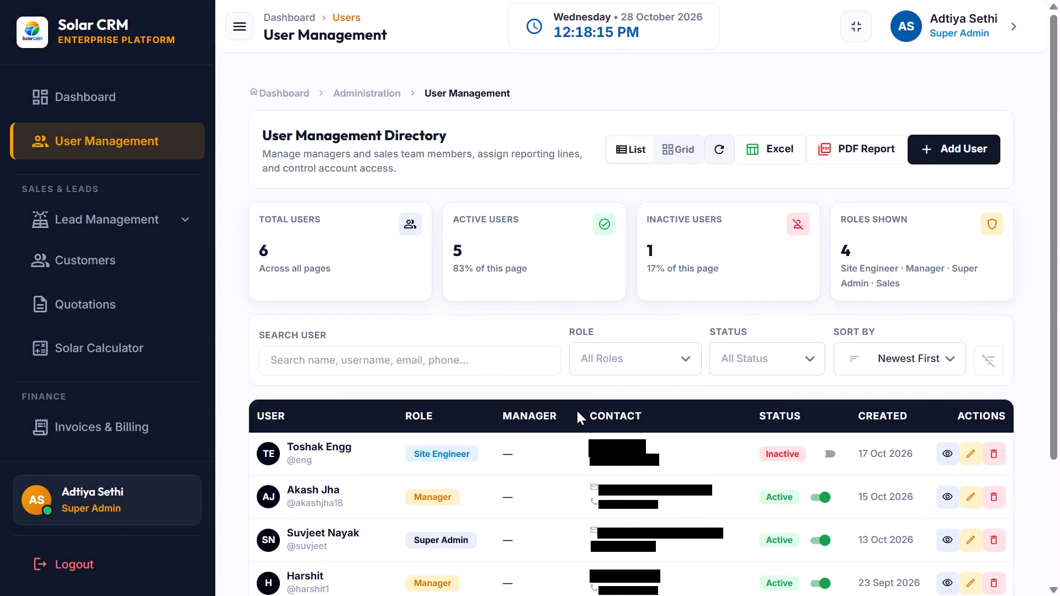
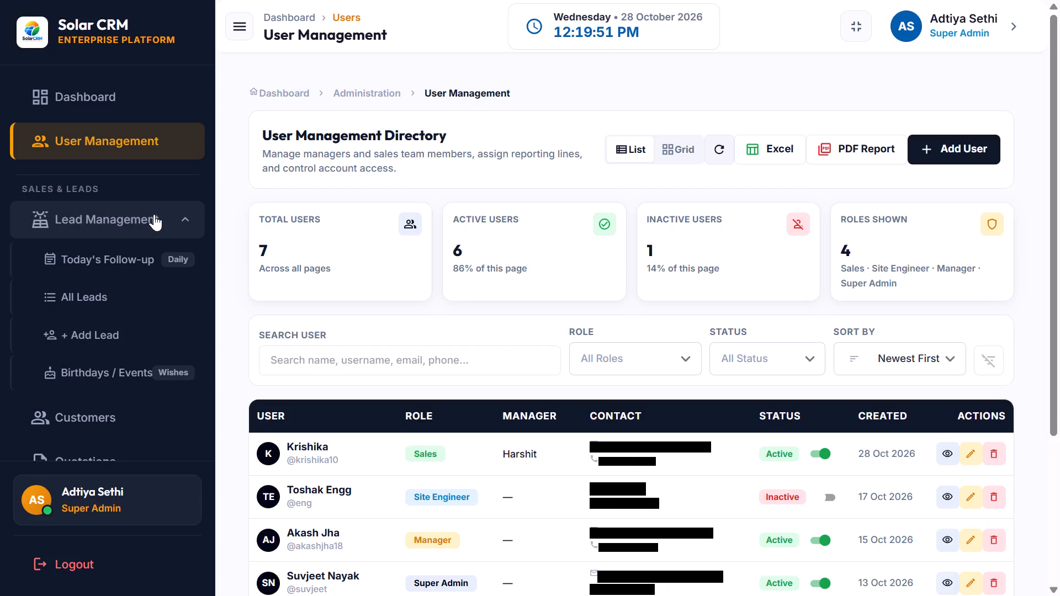
Open the list of all leads and look through the lead cards.
click(125, 297)
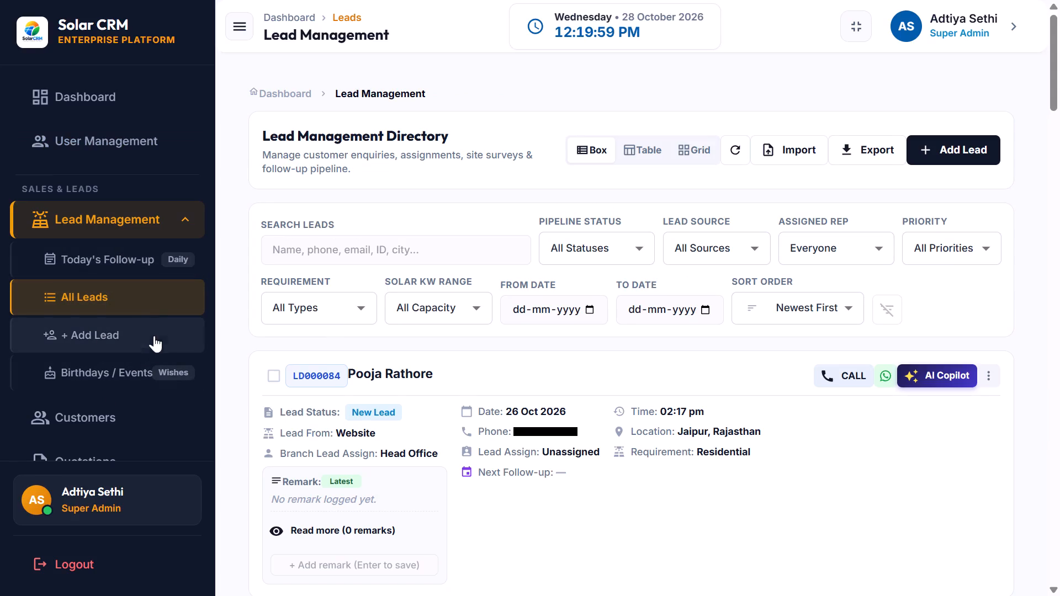
click(190, 302)
scroll(481, 407, down, 3)
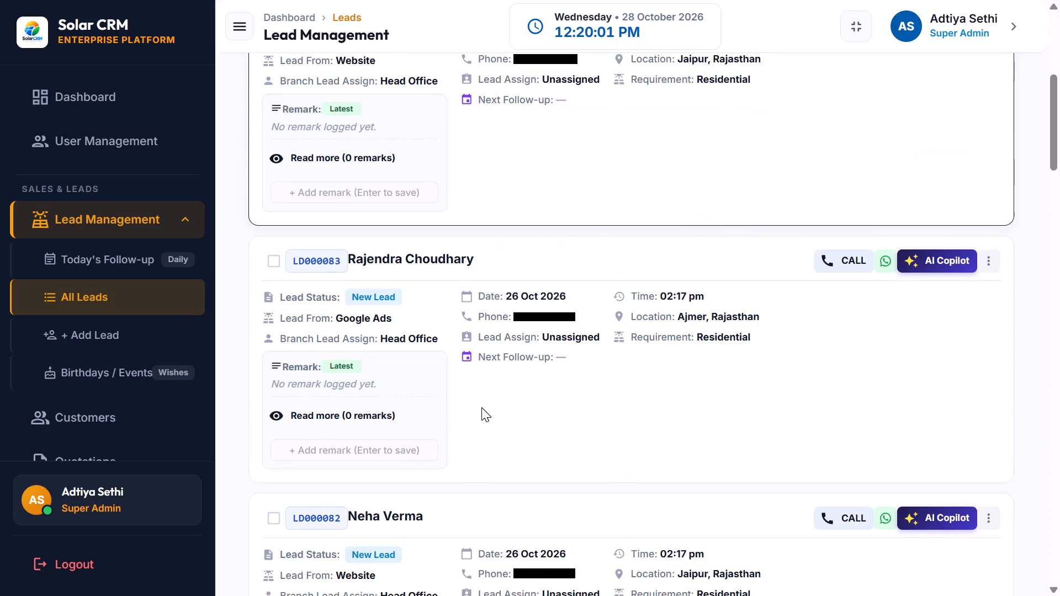
scroll(481, 407, down, 3)
scroll(481, 407, up, 7)
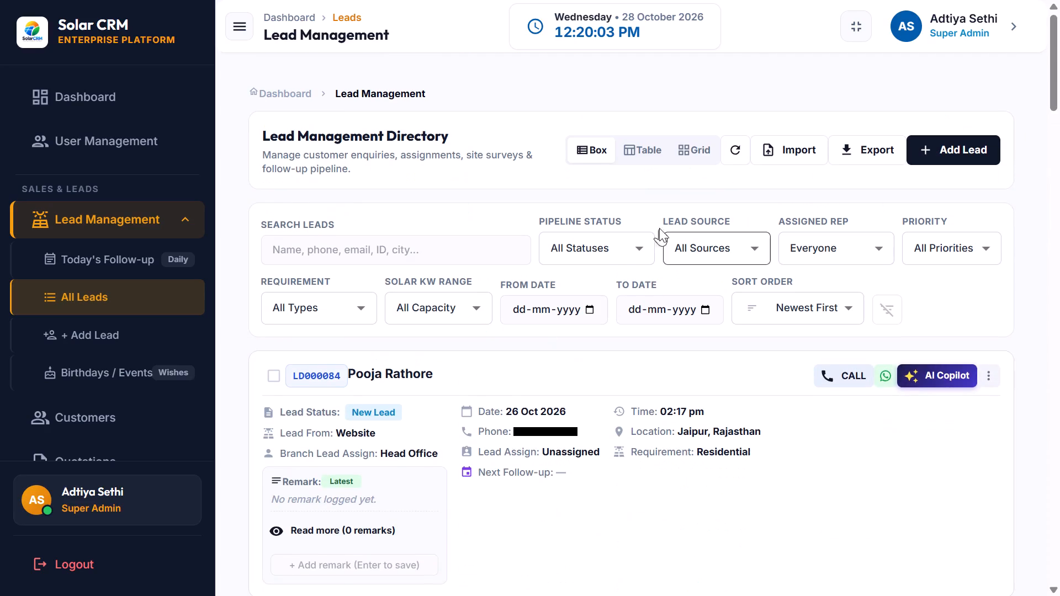
Switch the lead directory to Table view, trying the Grid view along the way.
click(645, 142)
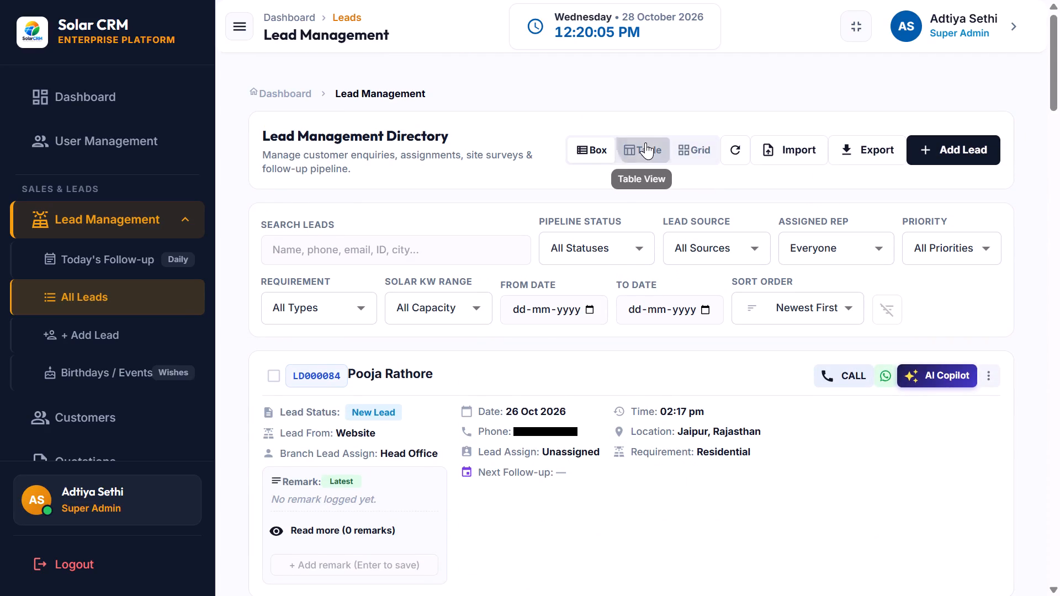
click(691, 139)
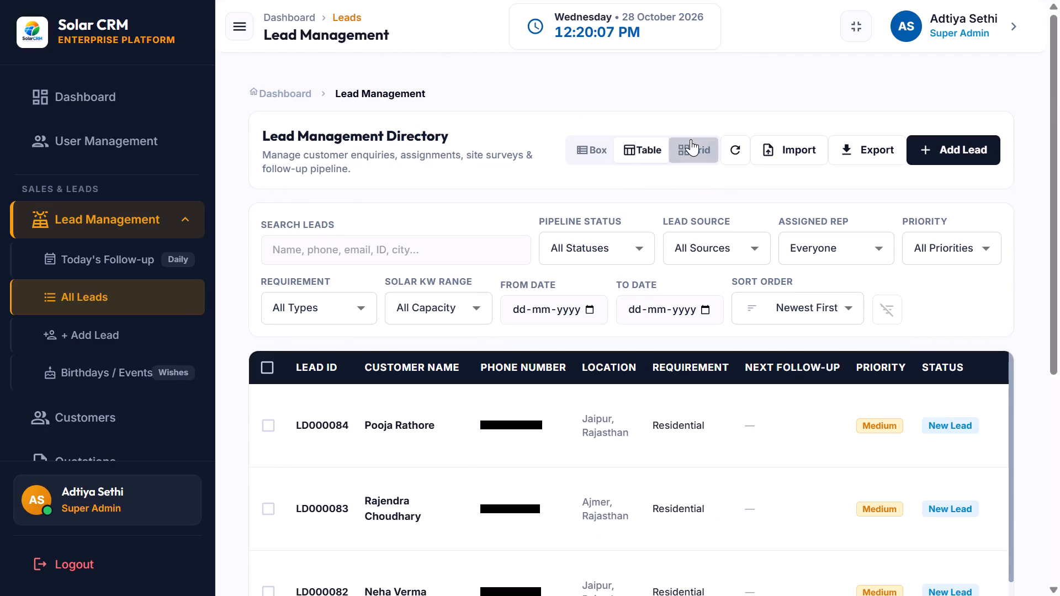
click(628, 141)
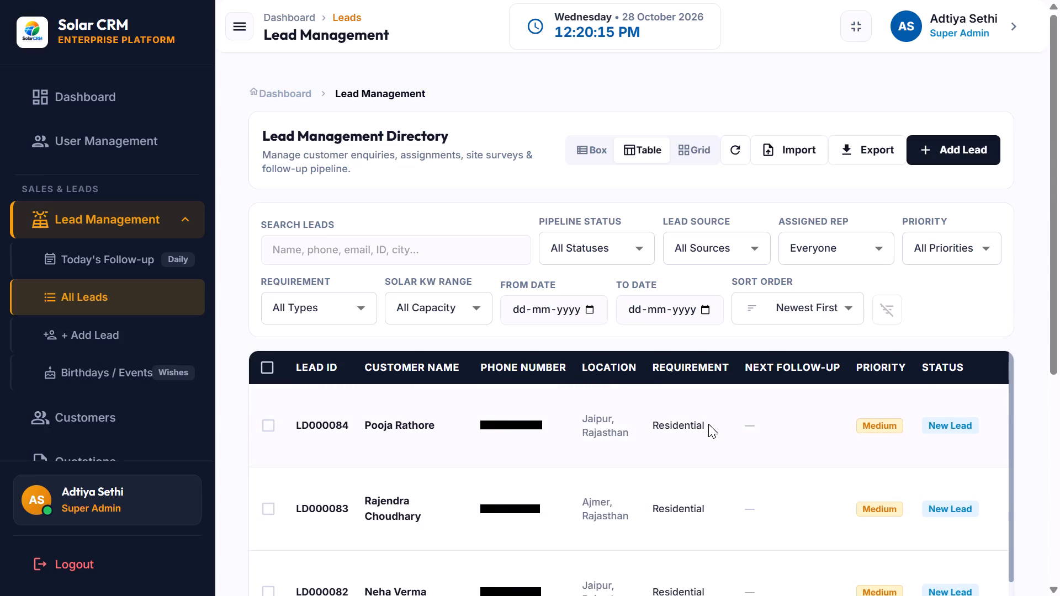
scroll(708, 424, left, 1)
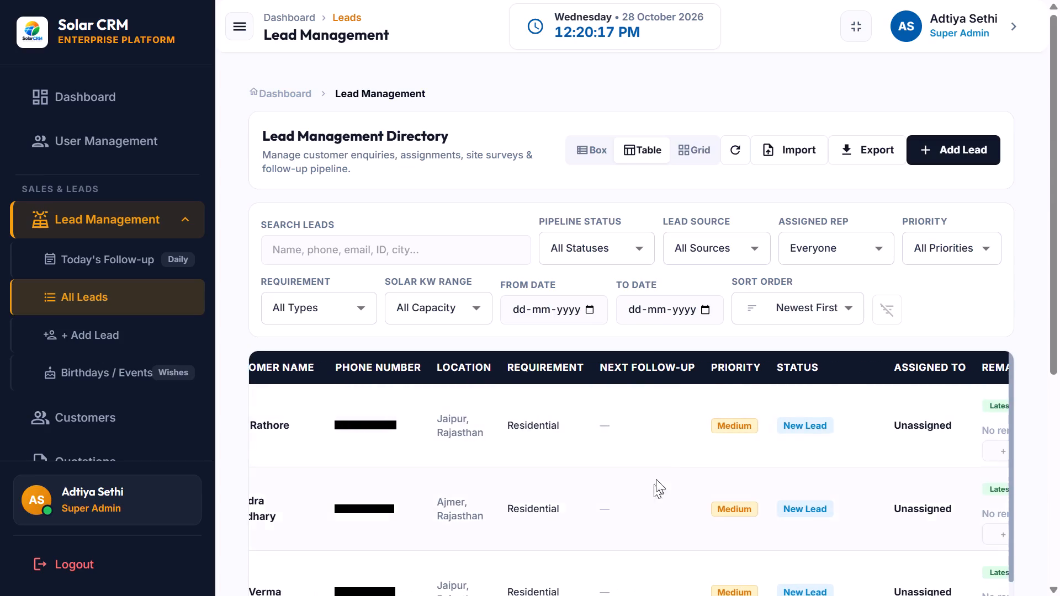
scroll(672, 441, down, 2)
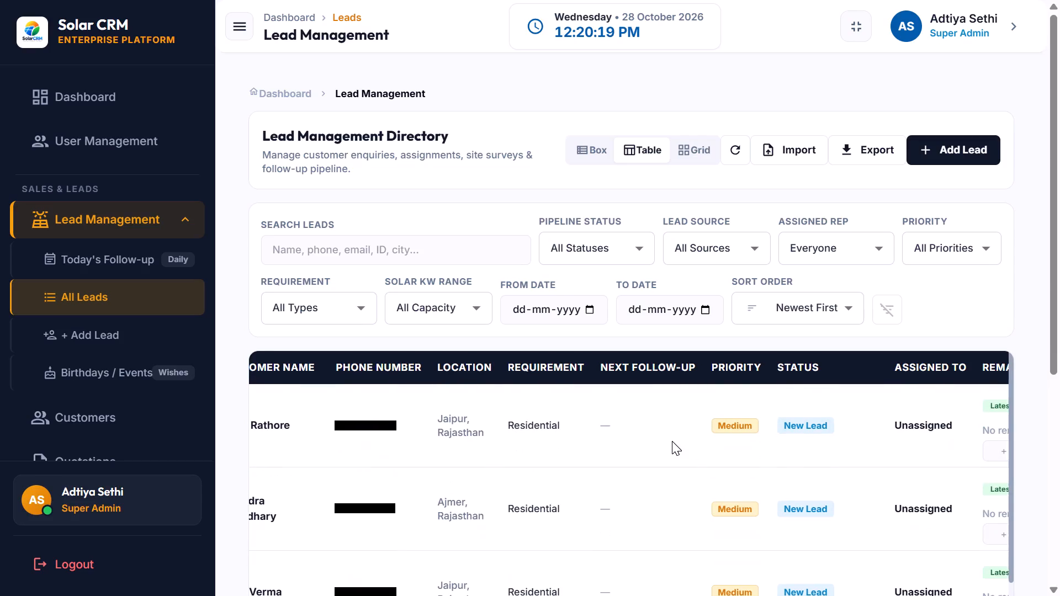
scroll(842, 453, left, 1)
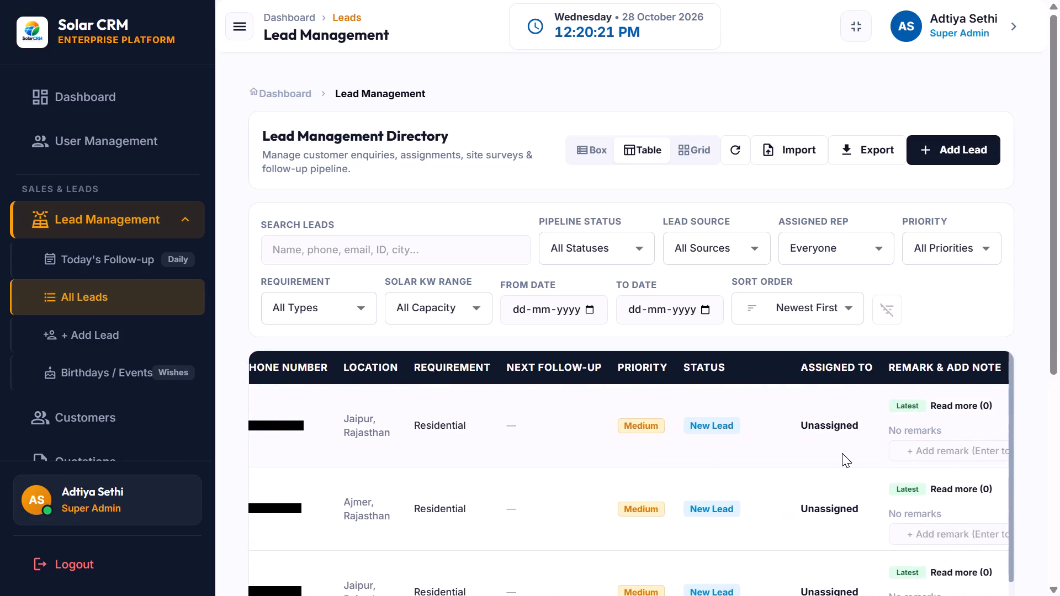
scroll(842, 453, left, 1)
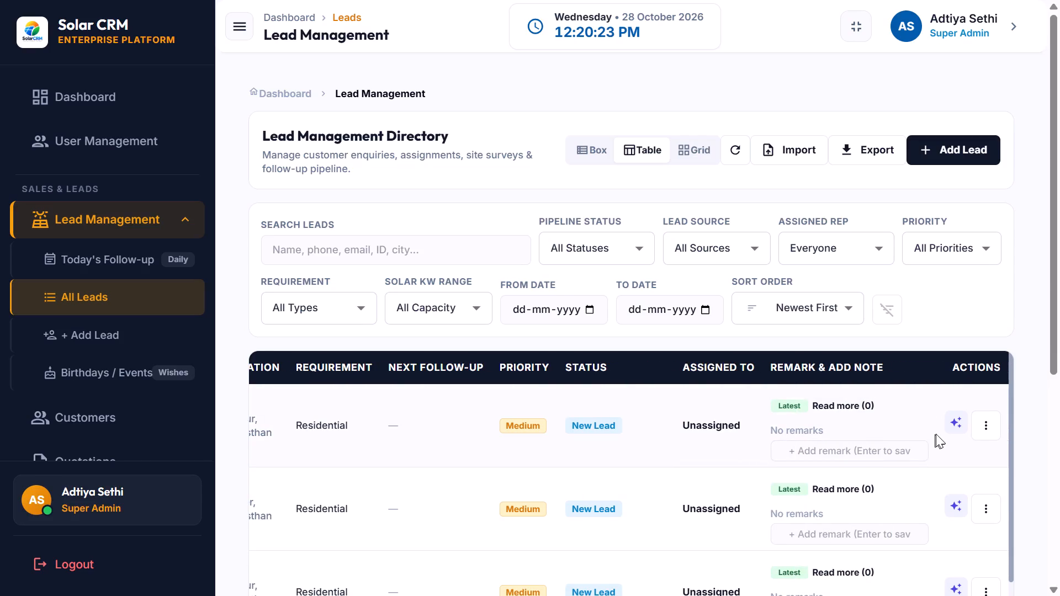
click(997, 426)
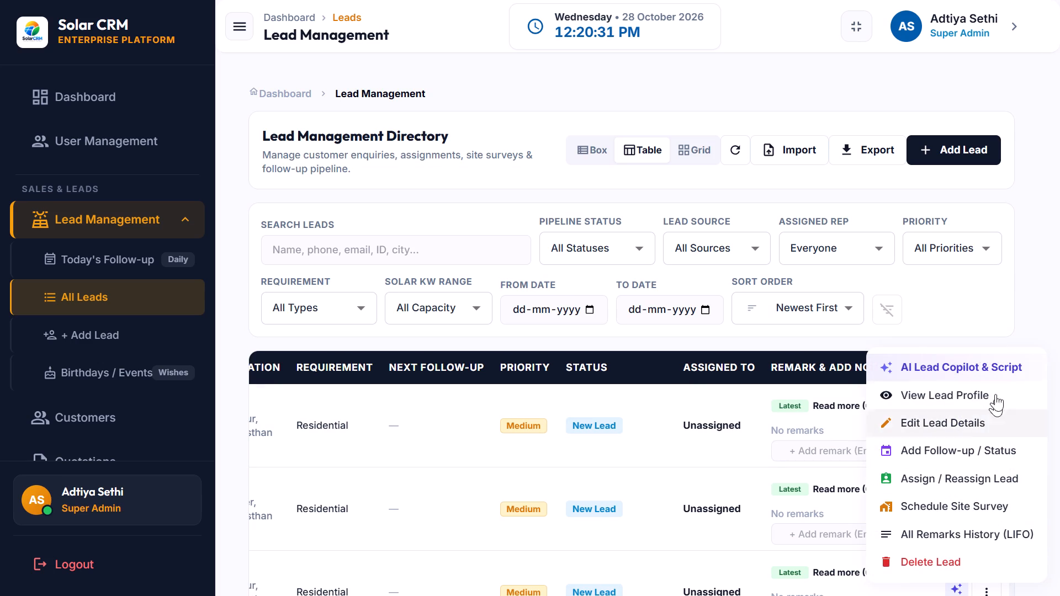
click(967, 398)
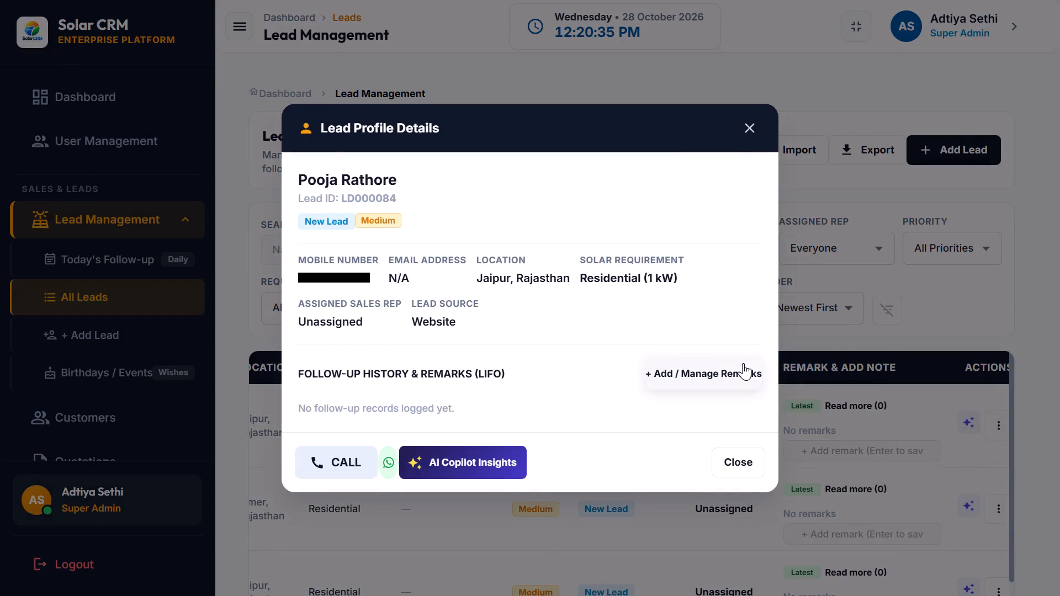
key(Escape)
click(751, 148)
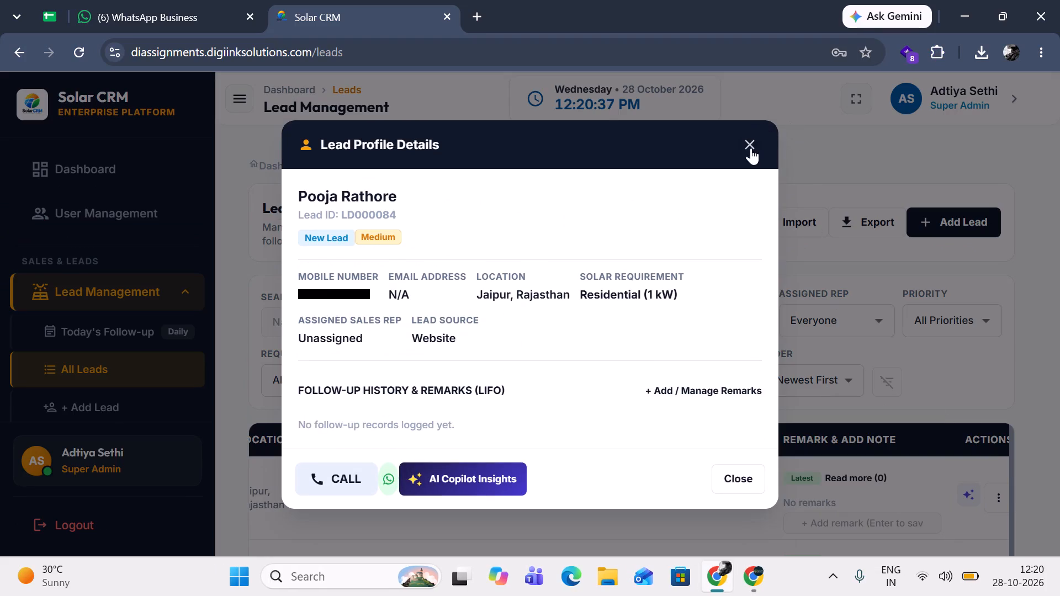
click(991, 495)
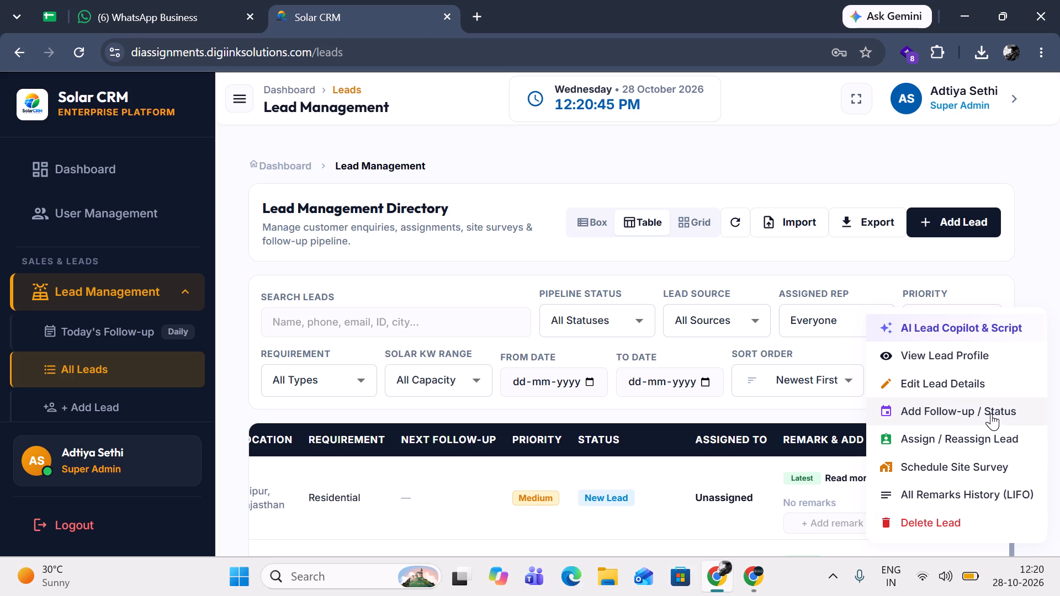
click(991, 413)
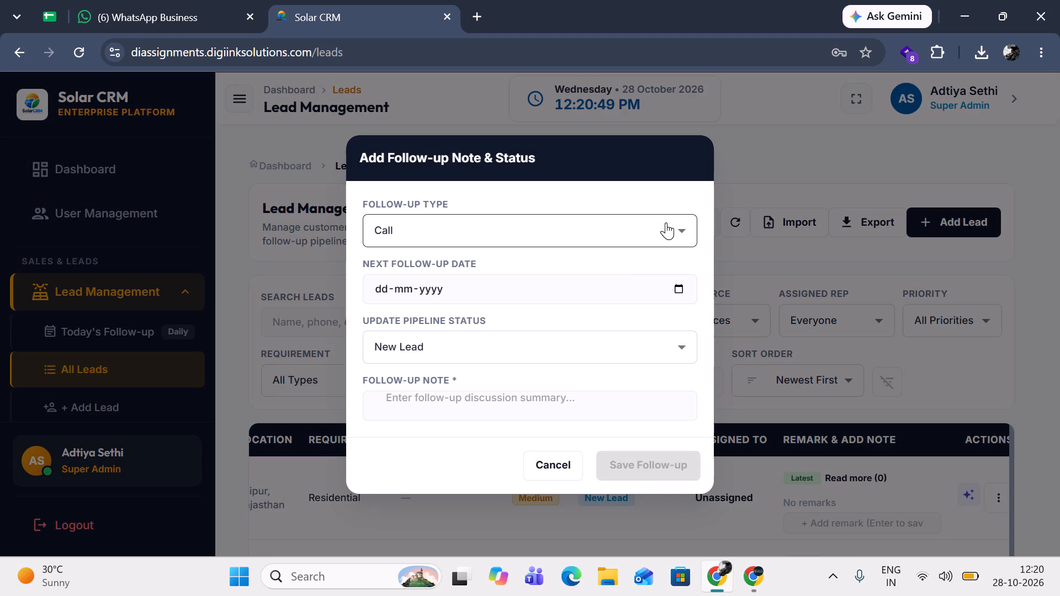
click(666, 222)
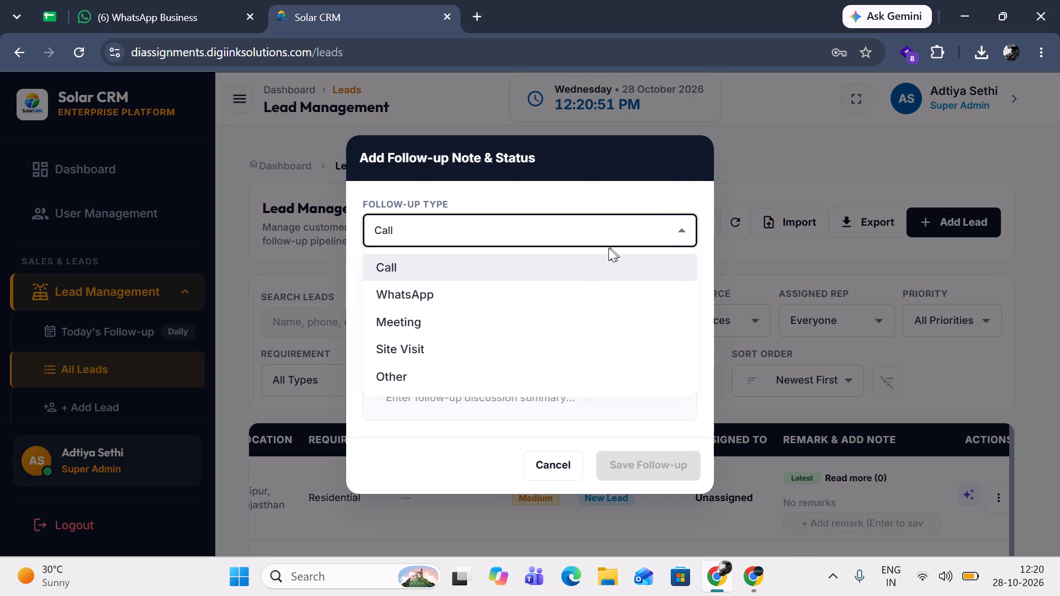
click(571, 292)
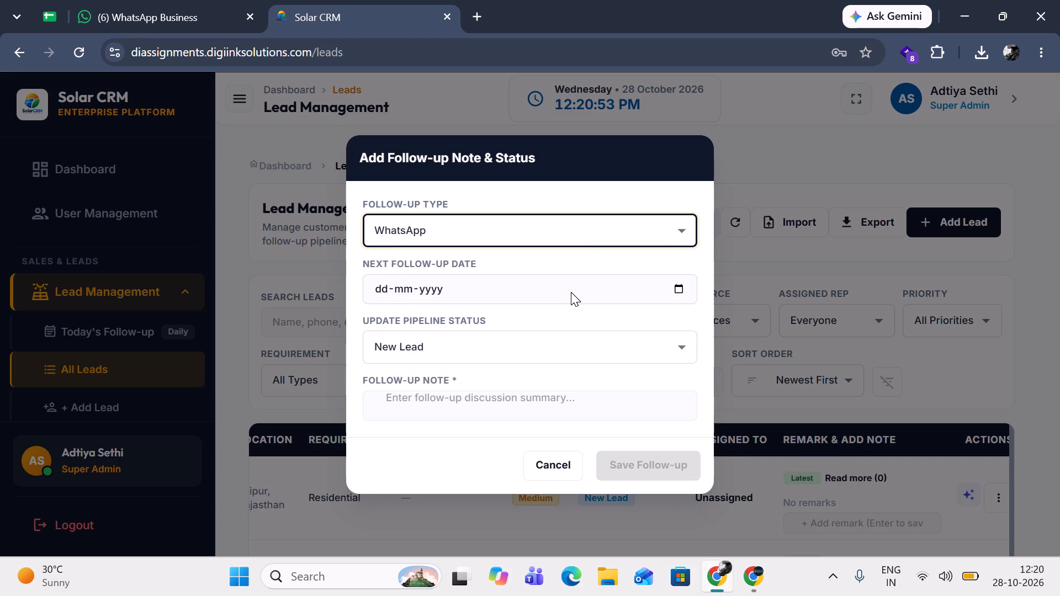
click(677, 290)
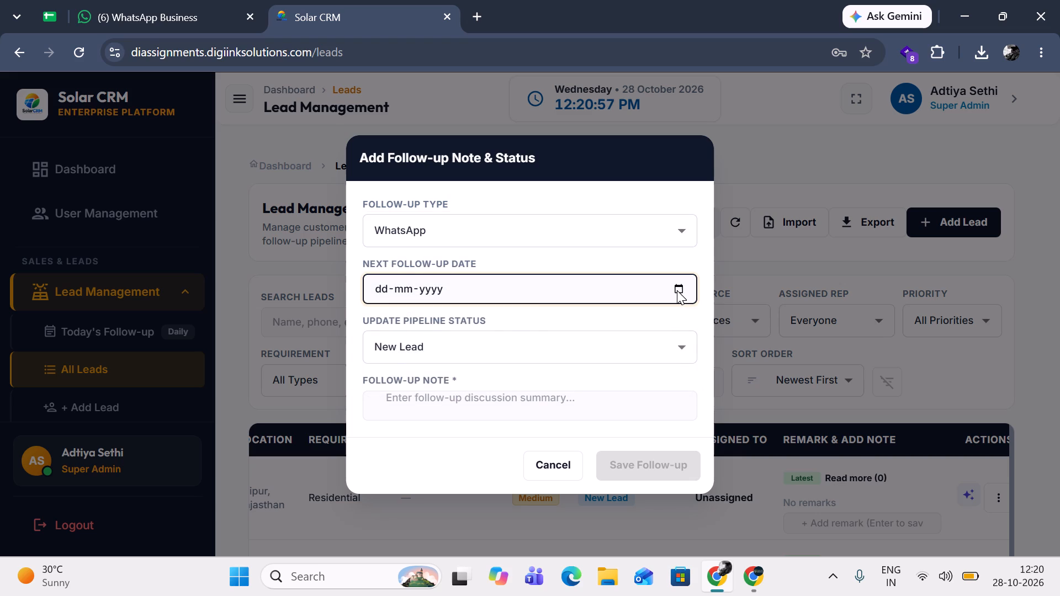
click(463, 466)
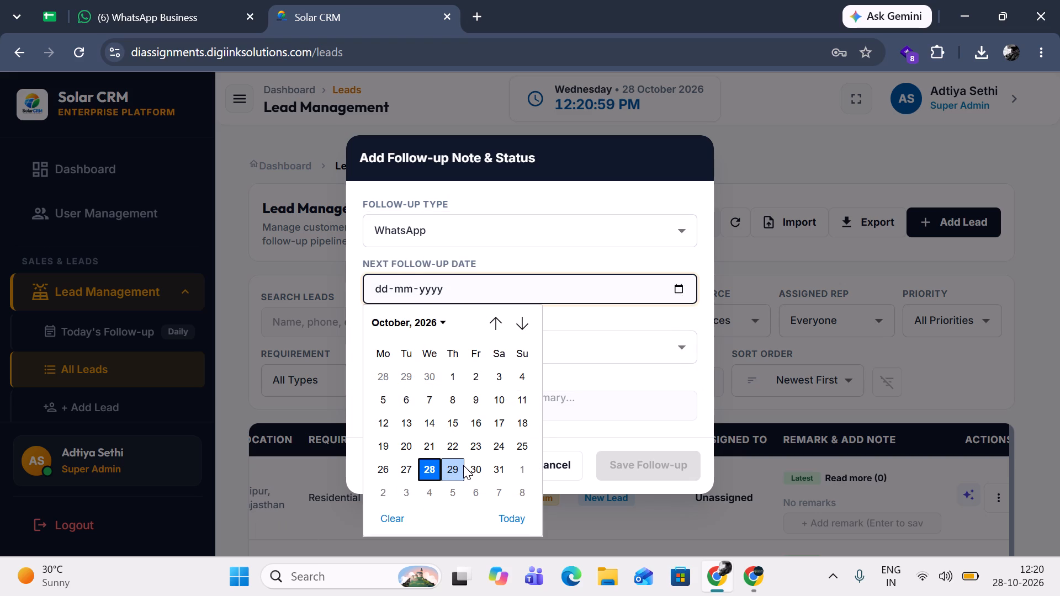
click(493, 342)
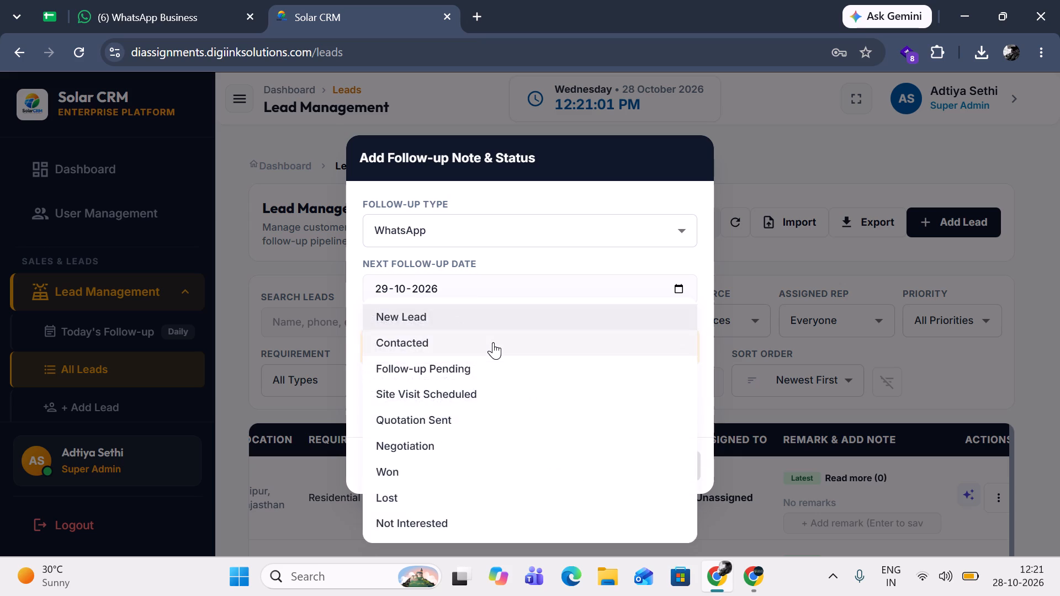
click(493, 342)
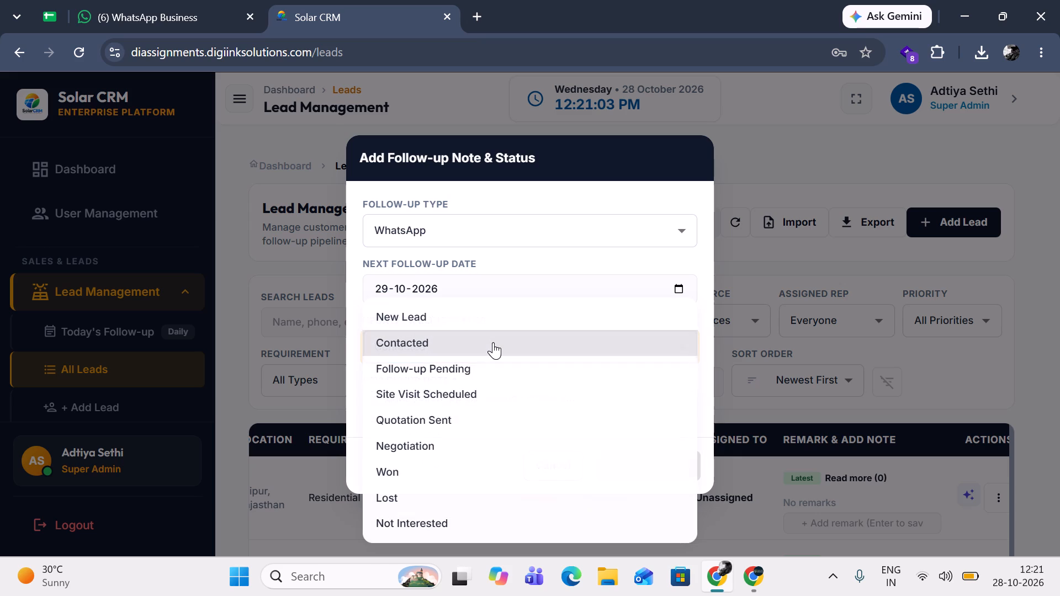
click(493, 343)
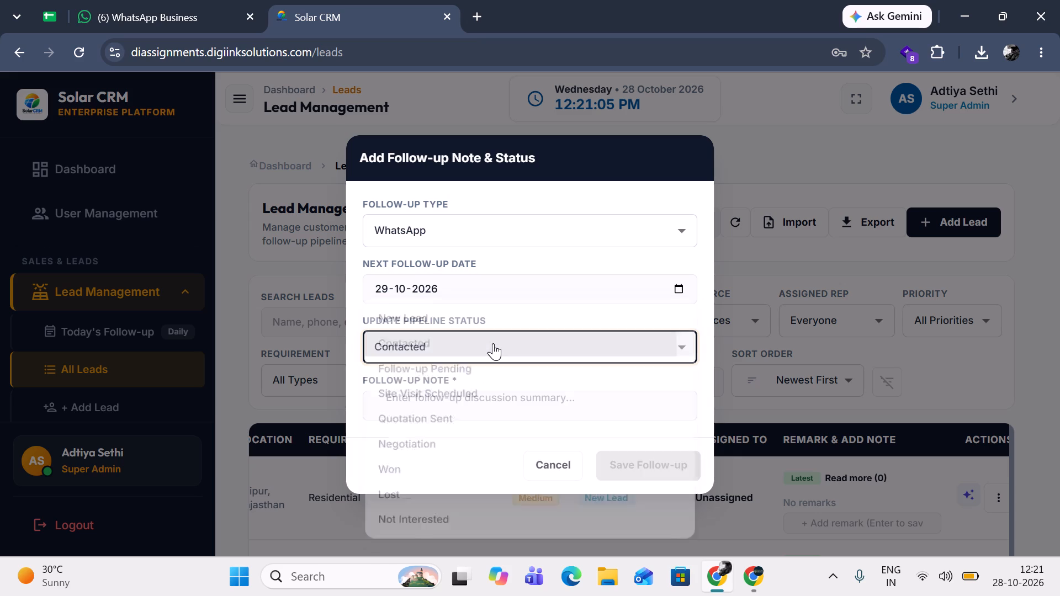
Enter the follow-up note "Need to send the company details" and save the follow-up.
click(491, 397)
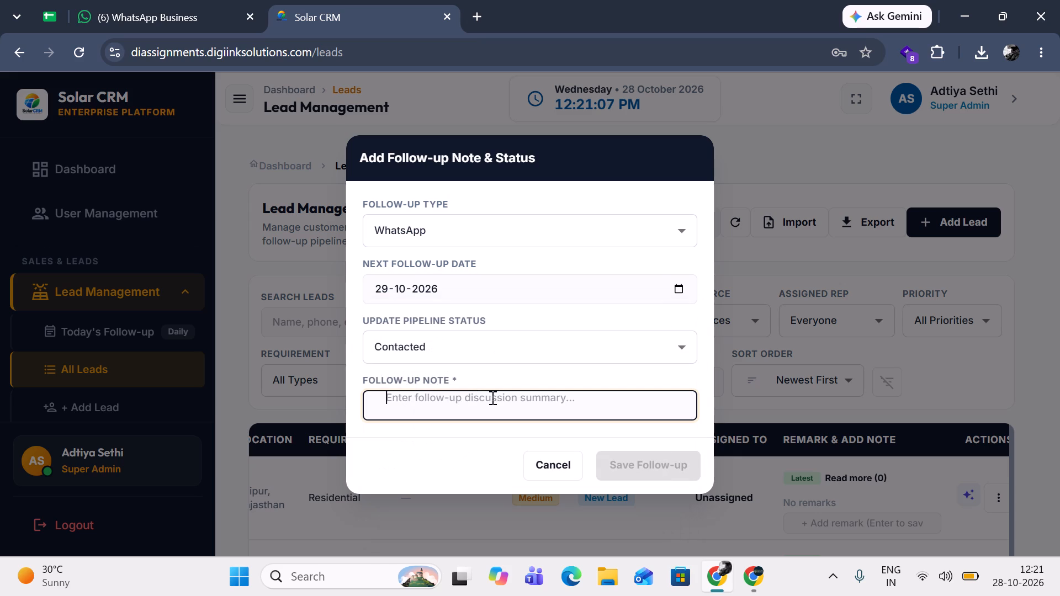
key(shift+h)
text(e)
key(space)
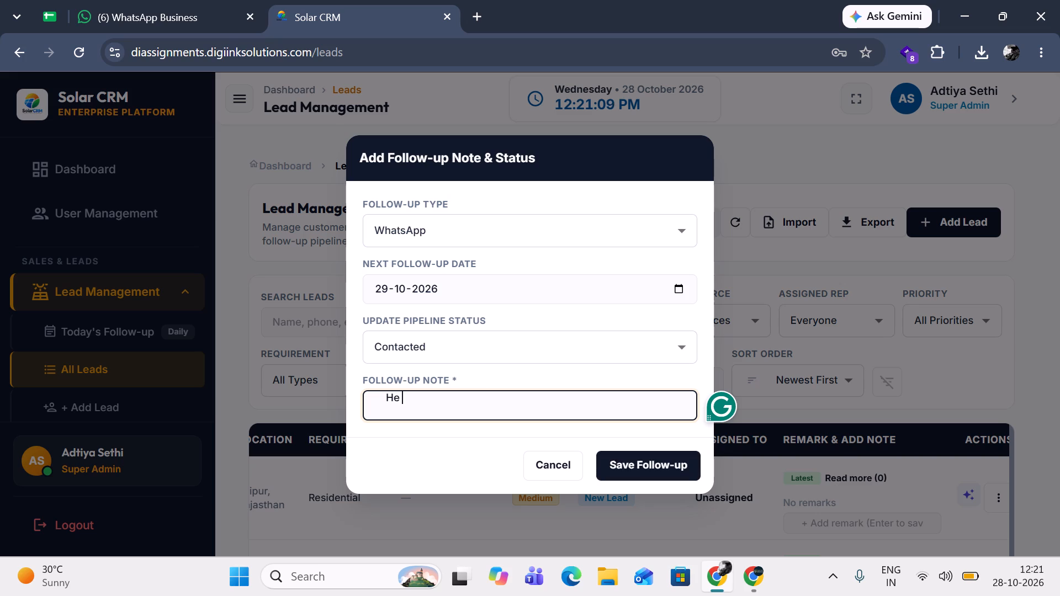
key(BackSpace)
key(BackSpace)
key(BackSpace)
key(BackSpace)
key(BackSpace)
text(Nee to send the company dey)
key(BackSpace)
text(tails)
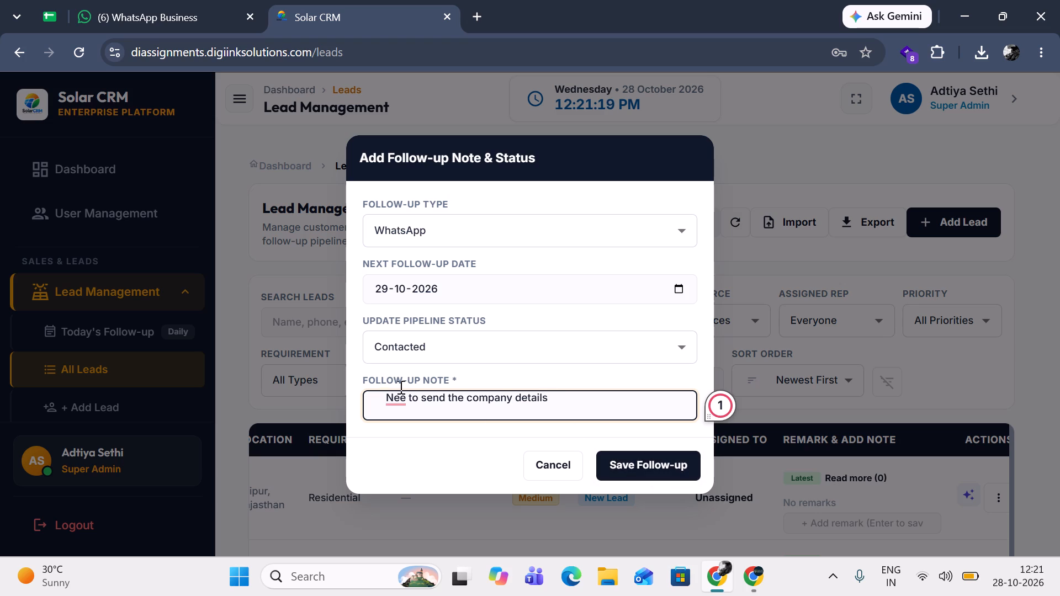
click(407, 393)
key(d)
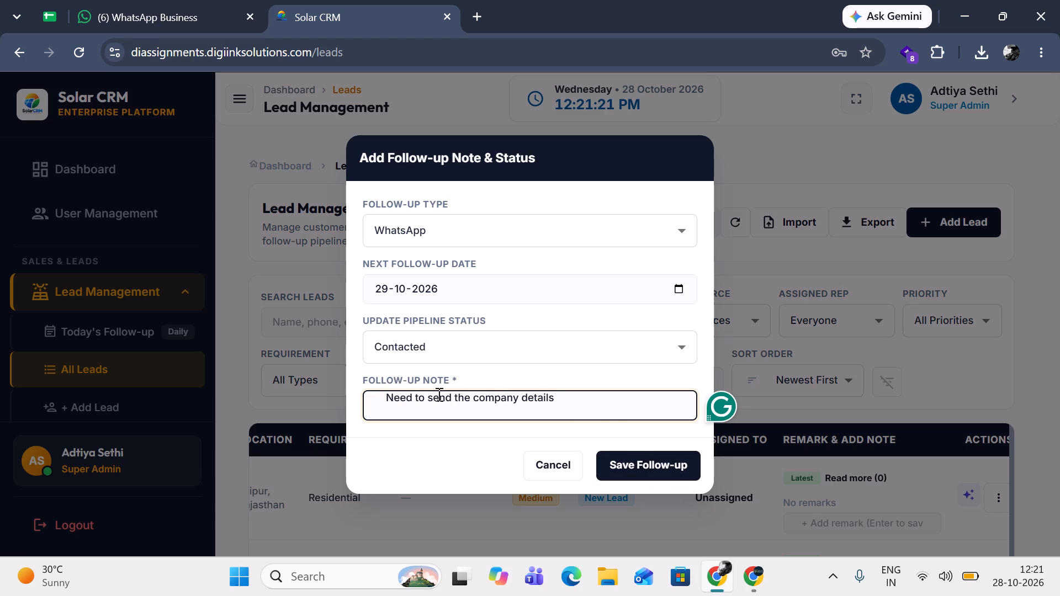
click(635, 455)
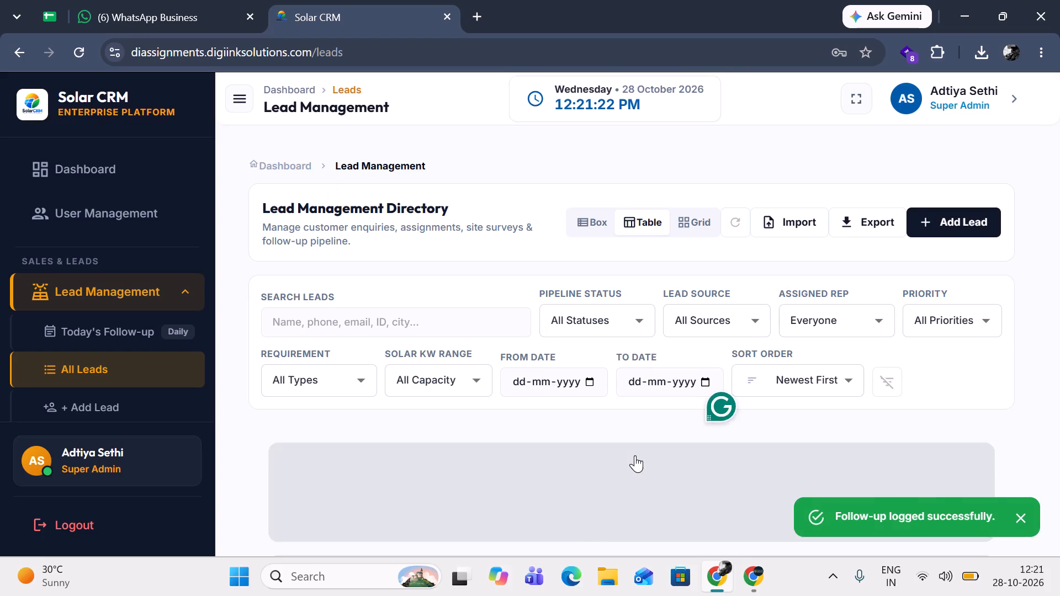
scroll(732, 412, down, 2)
scroll(832, 348, down, 1)
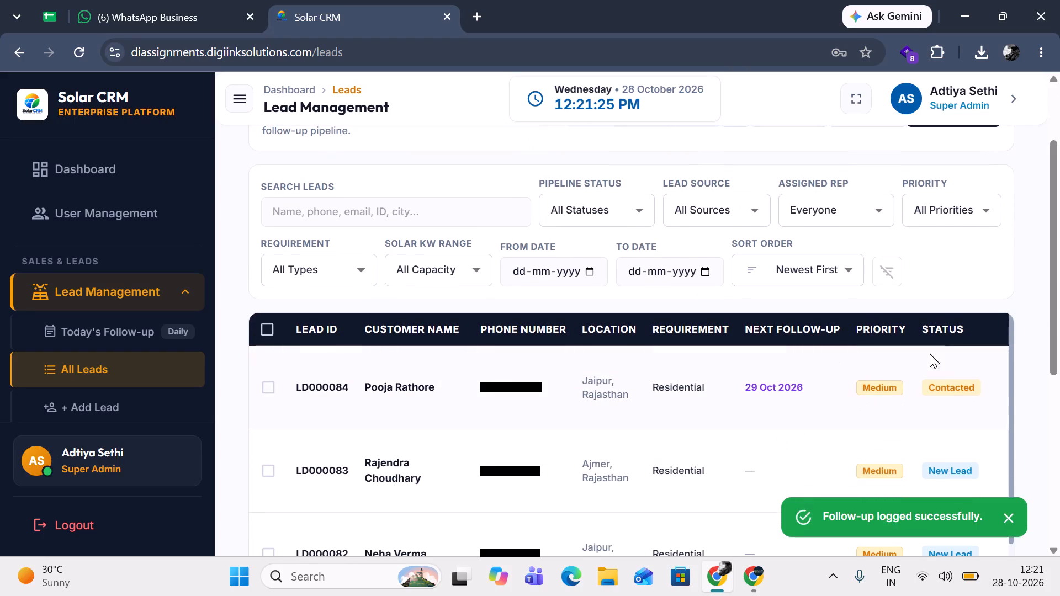
scroll(886, 379, left, 6)
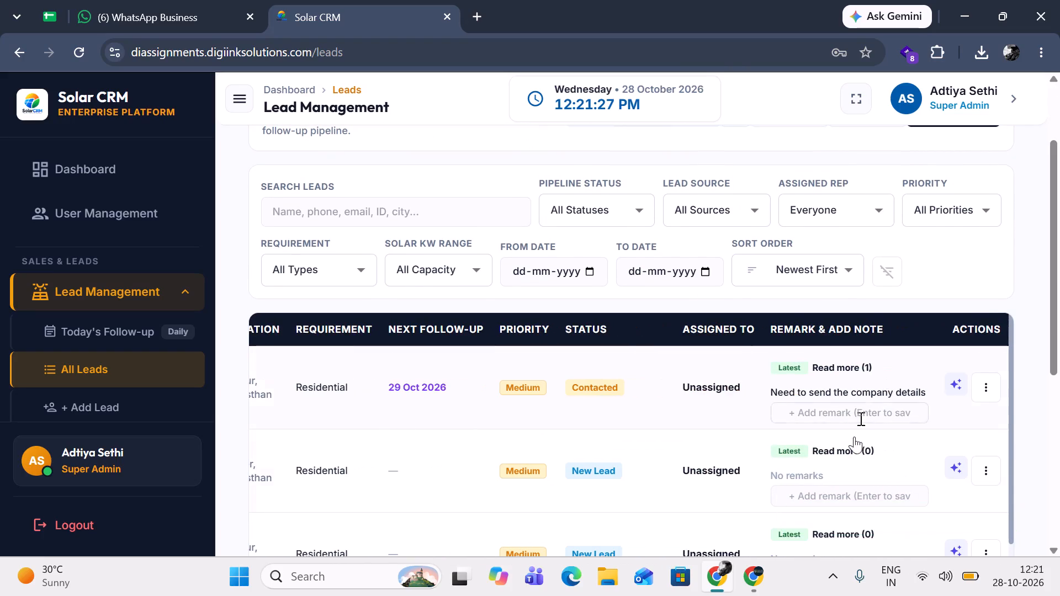
click(985, 389)
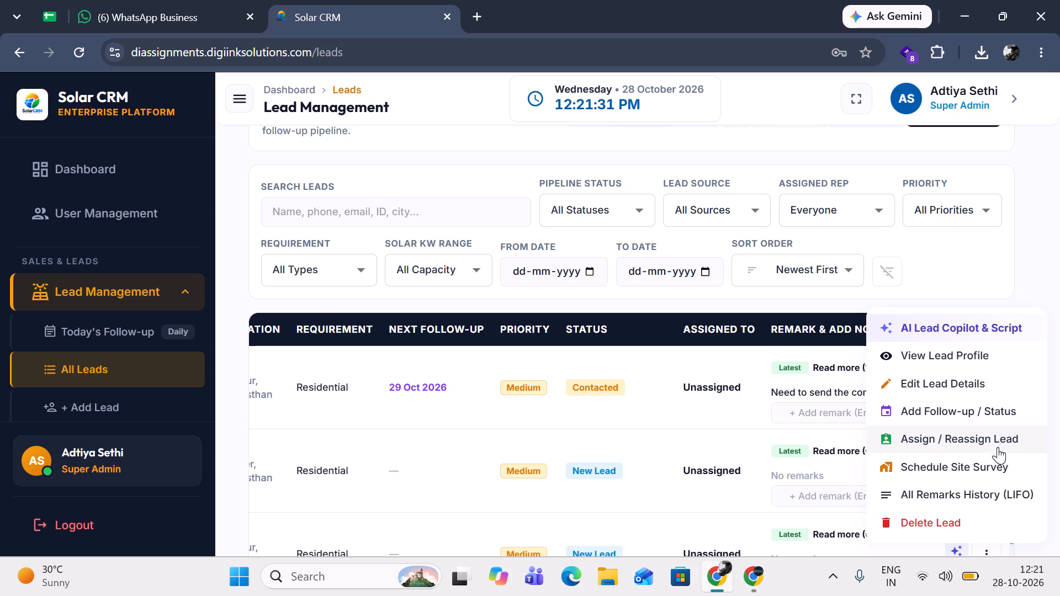
click(1001, 437)
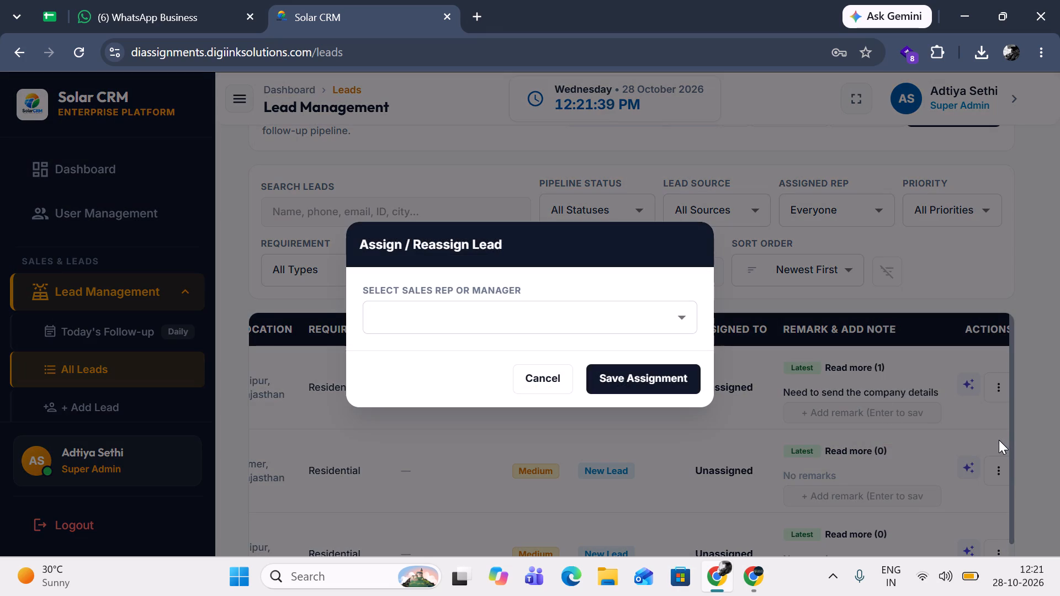
click(680, 318)
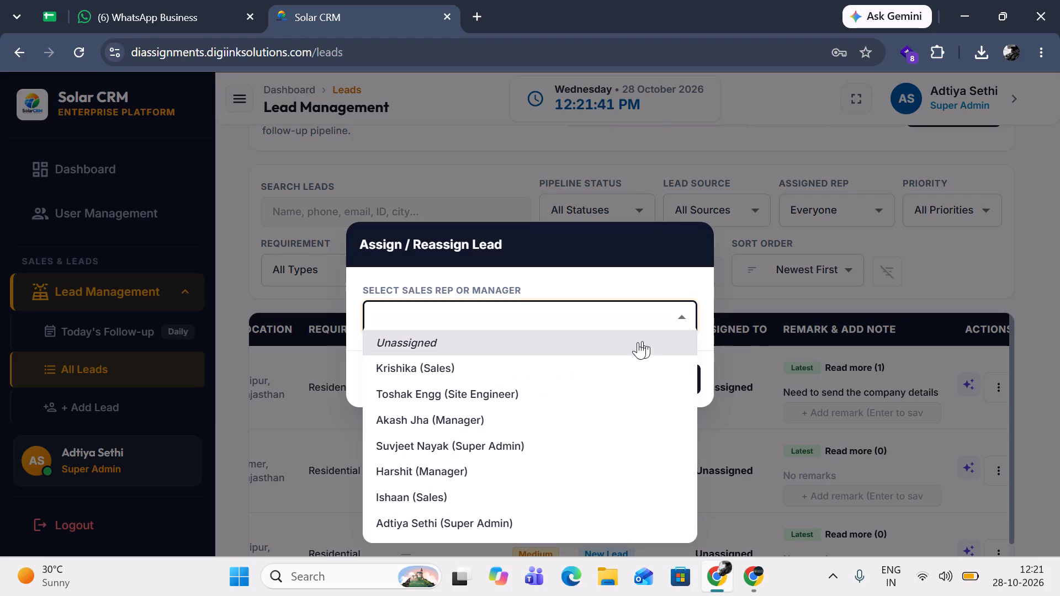
click(582, 358)
click(636, 379)
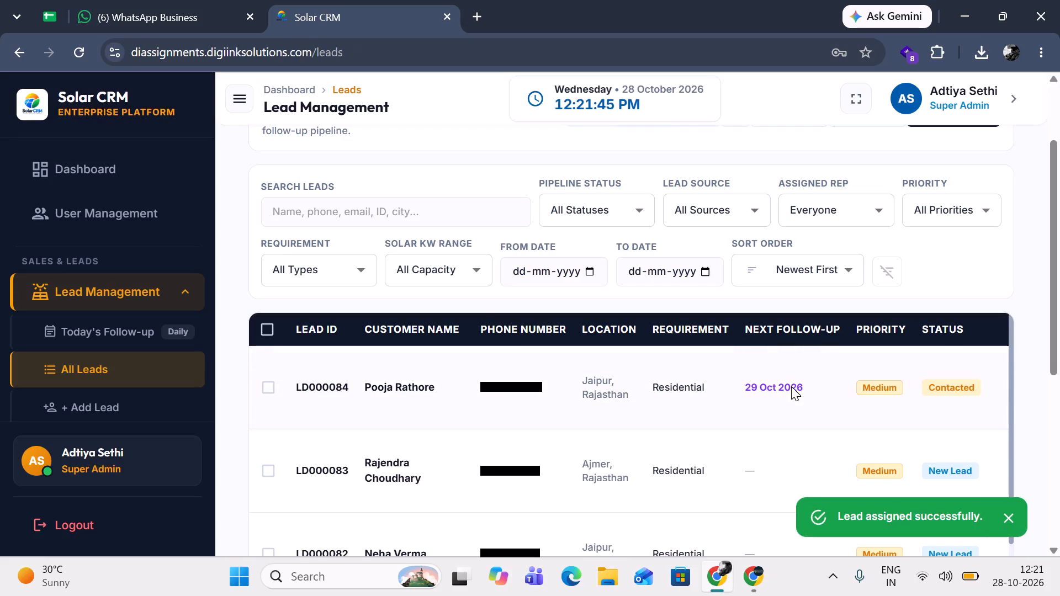
scroll(856, 361, left, 2)
scroll(935, 380, left, 2)
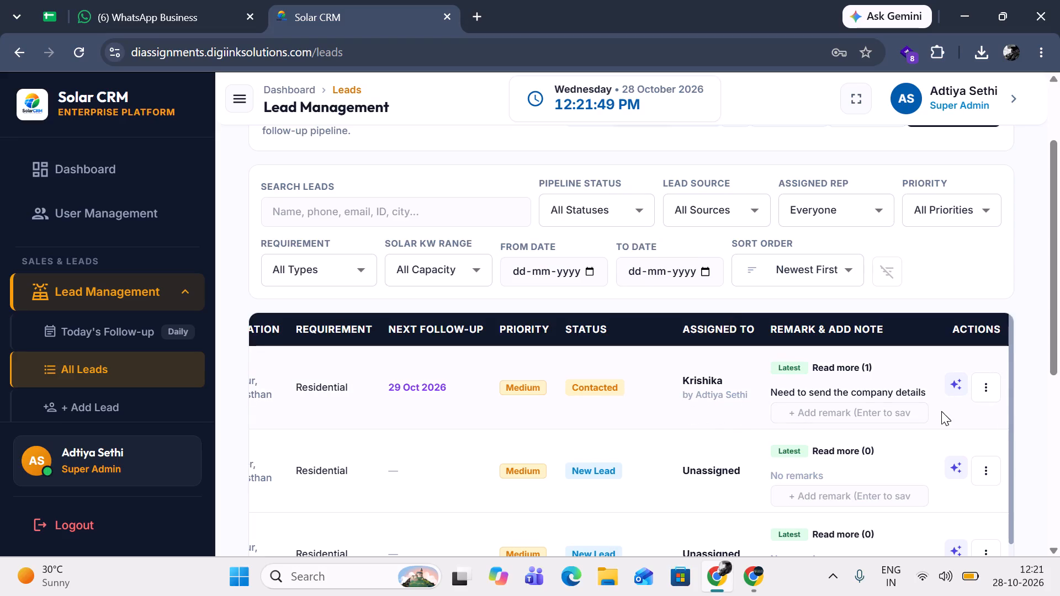
click(988, 382)
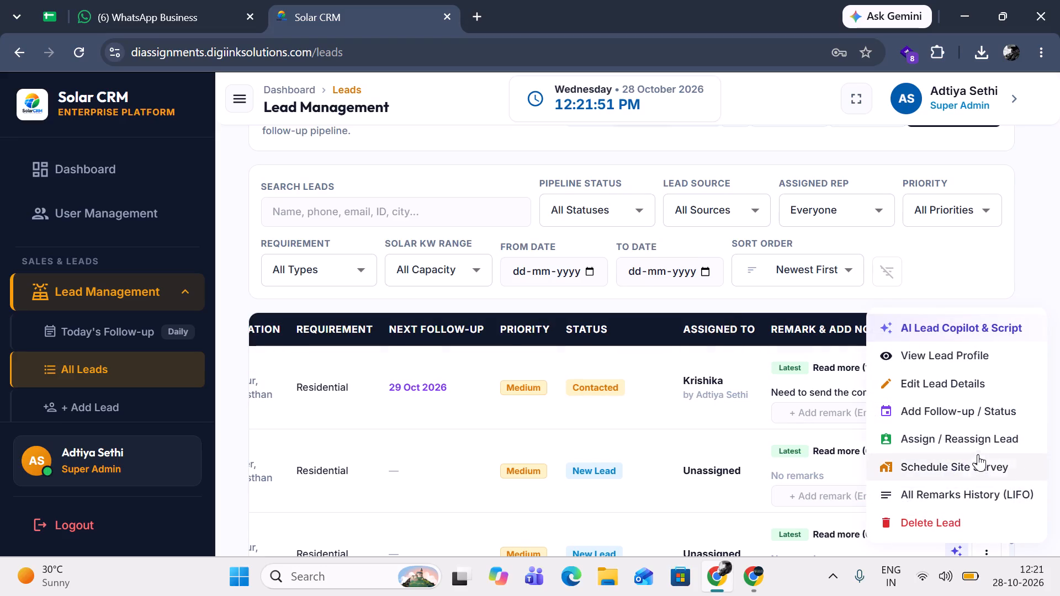
click(978, 458)
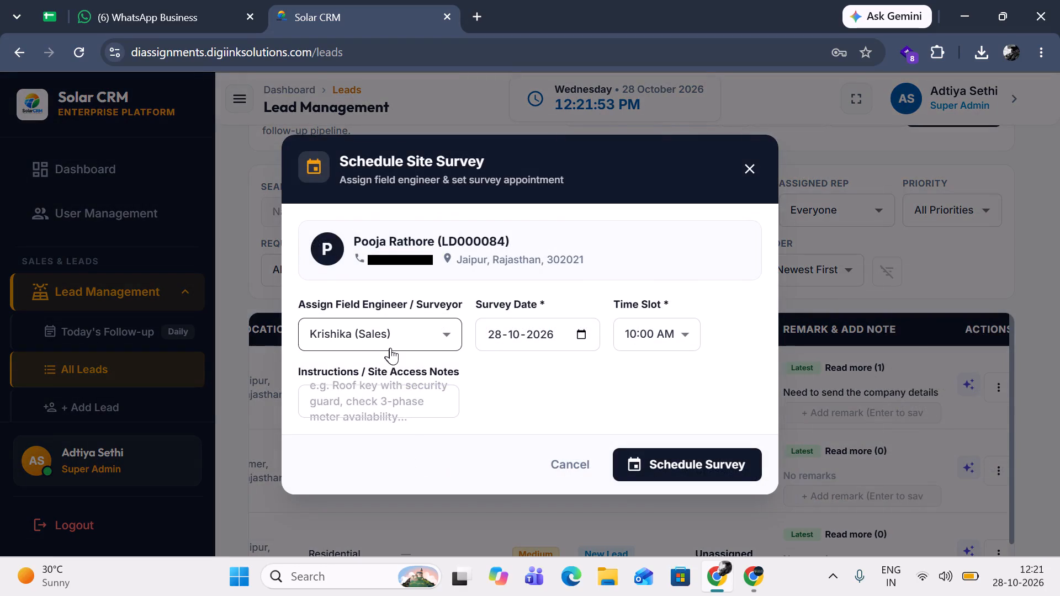
click(392, 346)
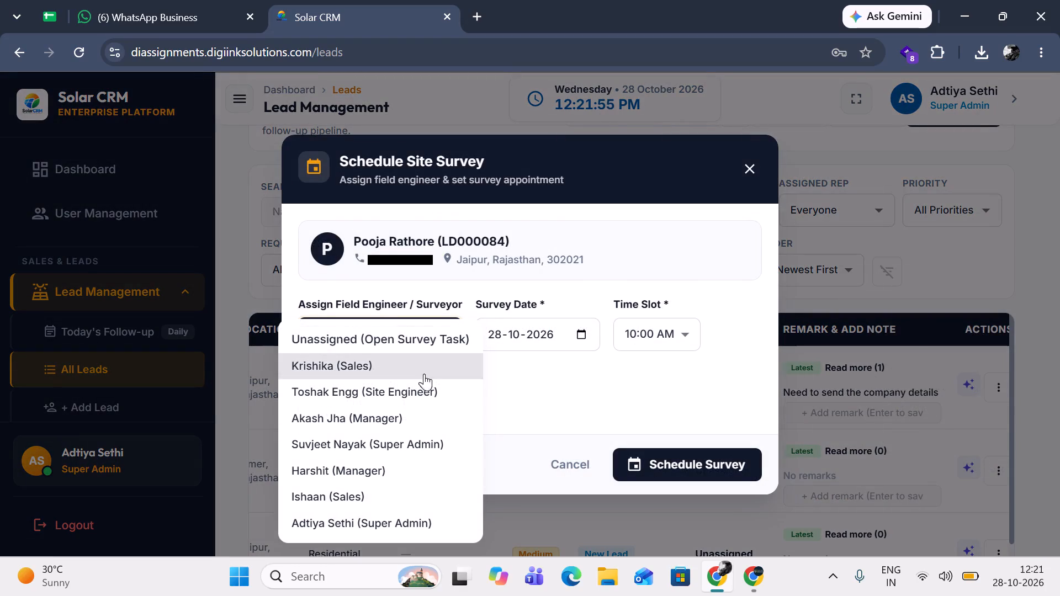
click(421, 386)
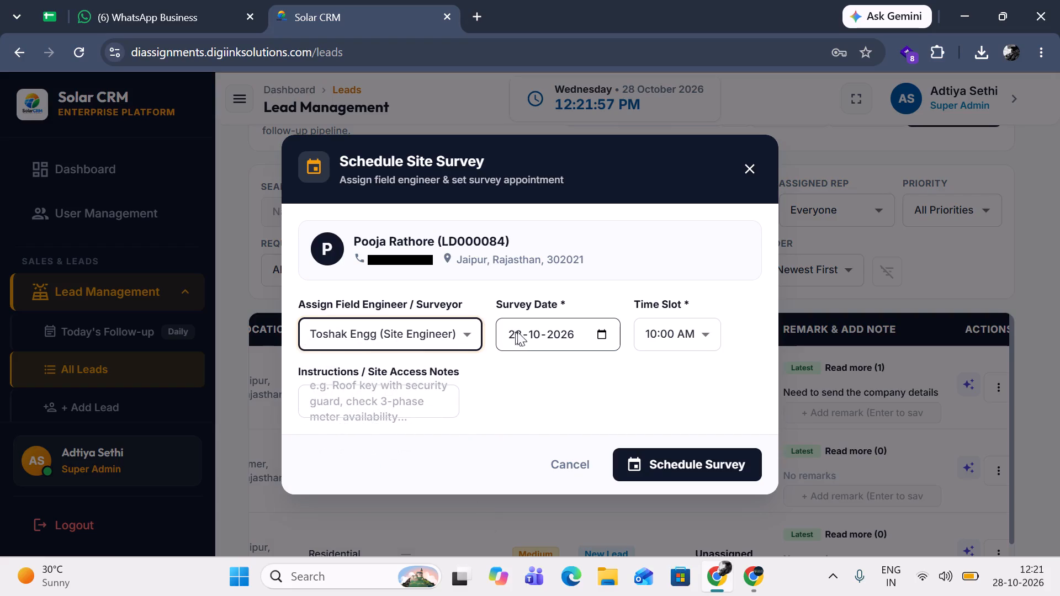
click(602, 333)
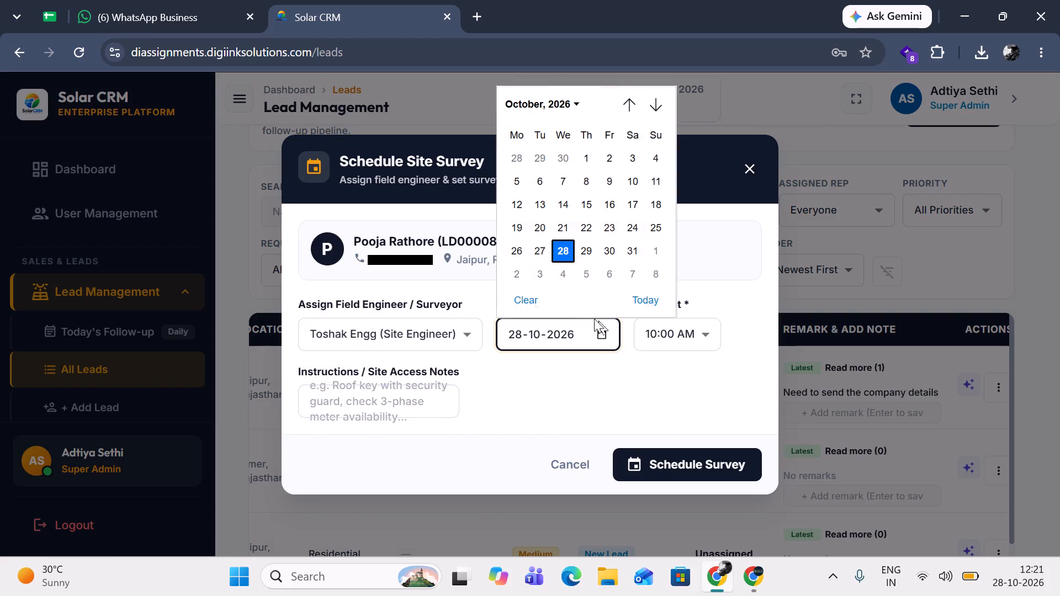
click(579, 253)
click(667, 339)
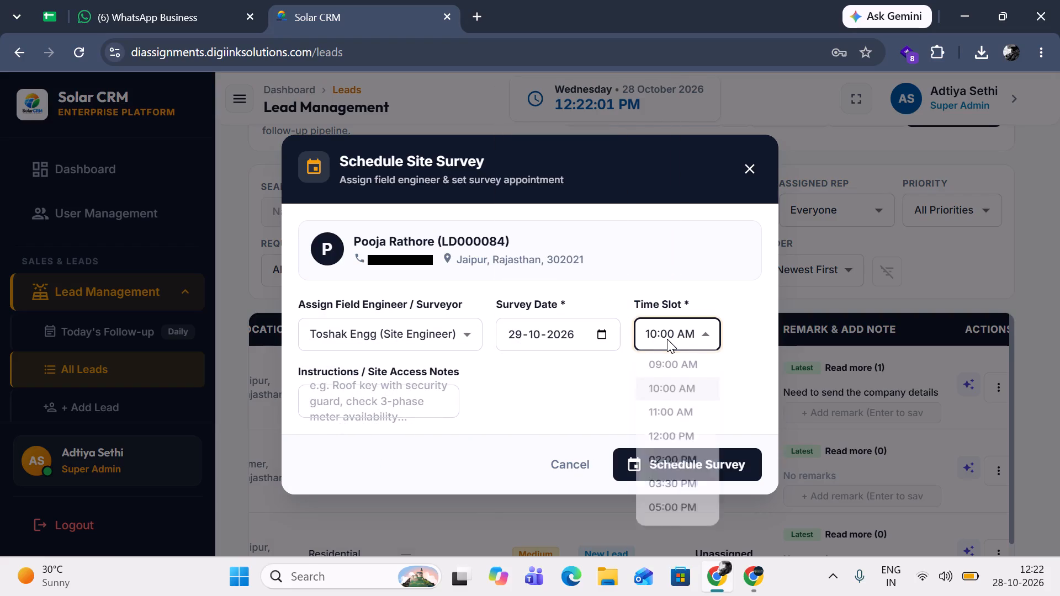
click(670, 437)
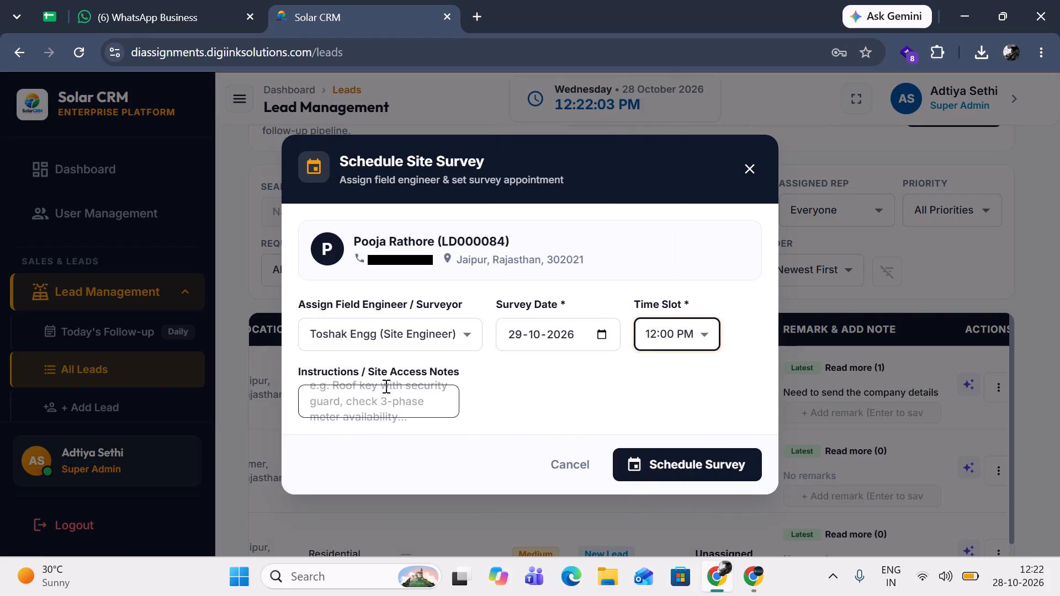
Add the site access note "Need to take the keys from security" and schedule the survey.
click(378, 386)
text(Need to tae)
key(BackSpace)
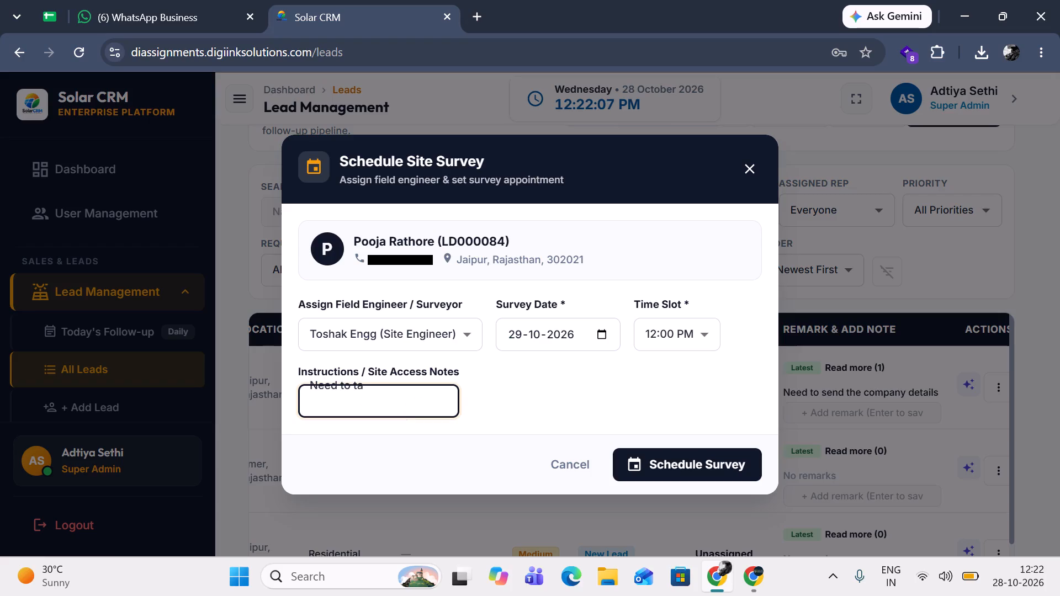
text(ke the keys from security)
click(724, 449)
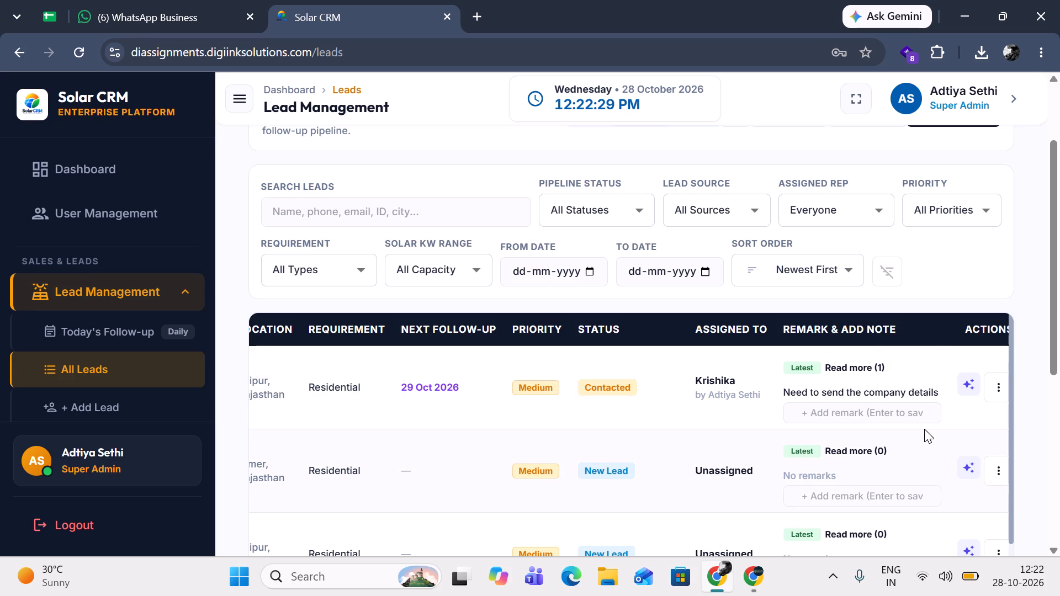
scroll(924, 429, left, 1)
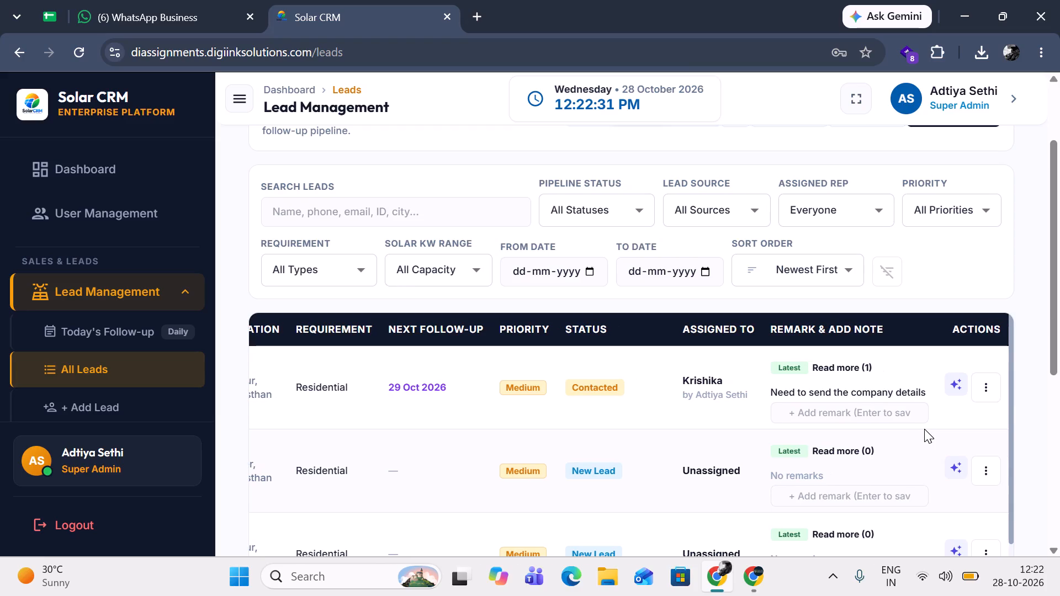
click(993, 376)
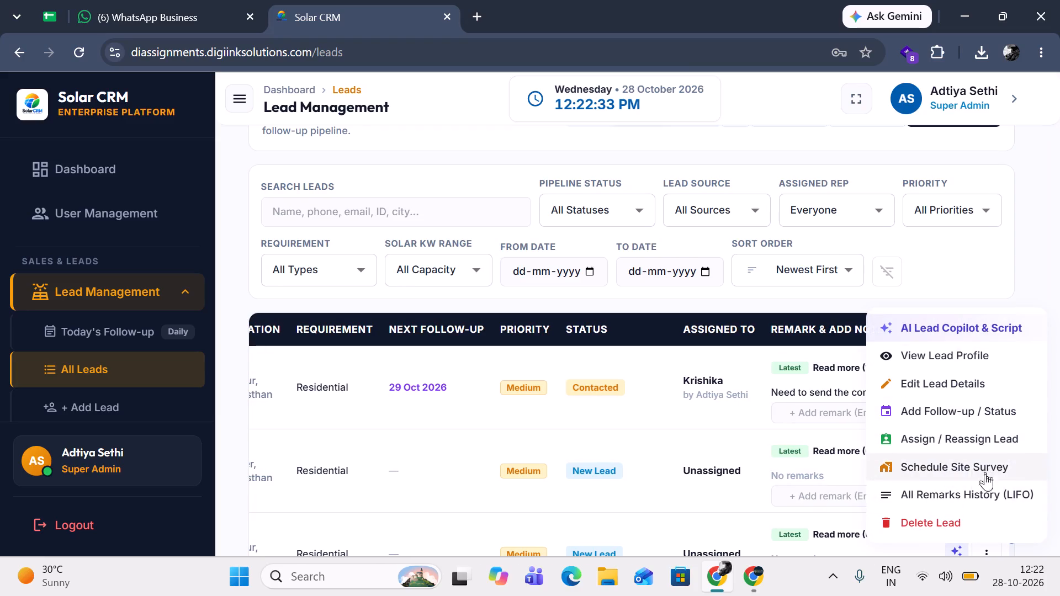
click(1013, 495)
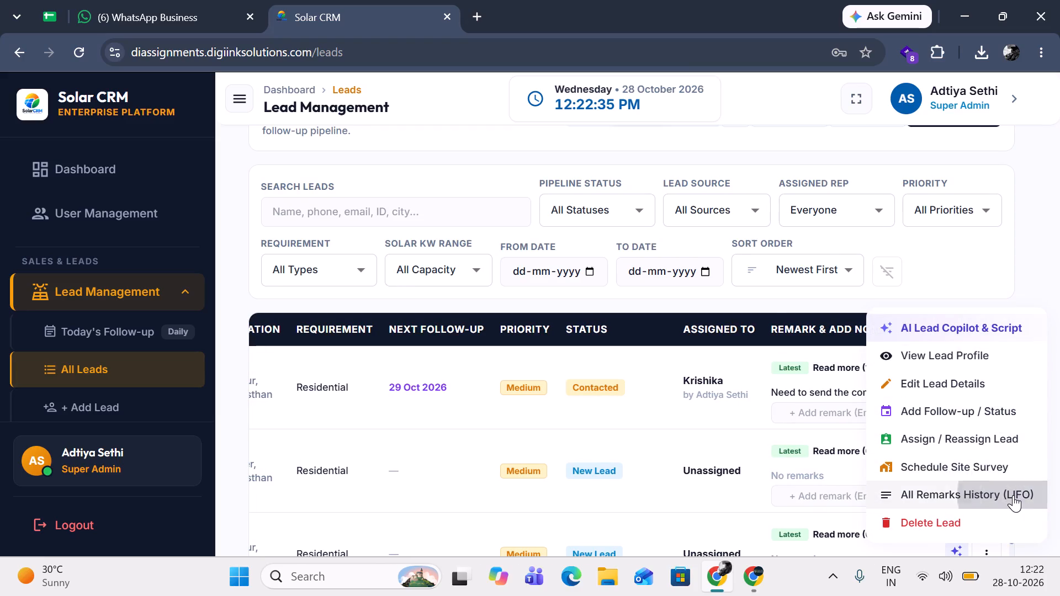
scroll(584, 423, down, 2)
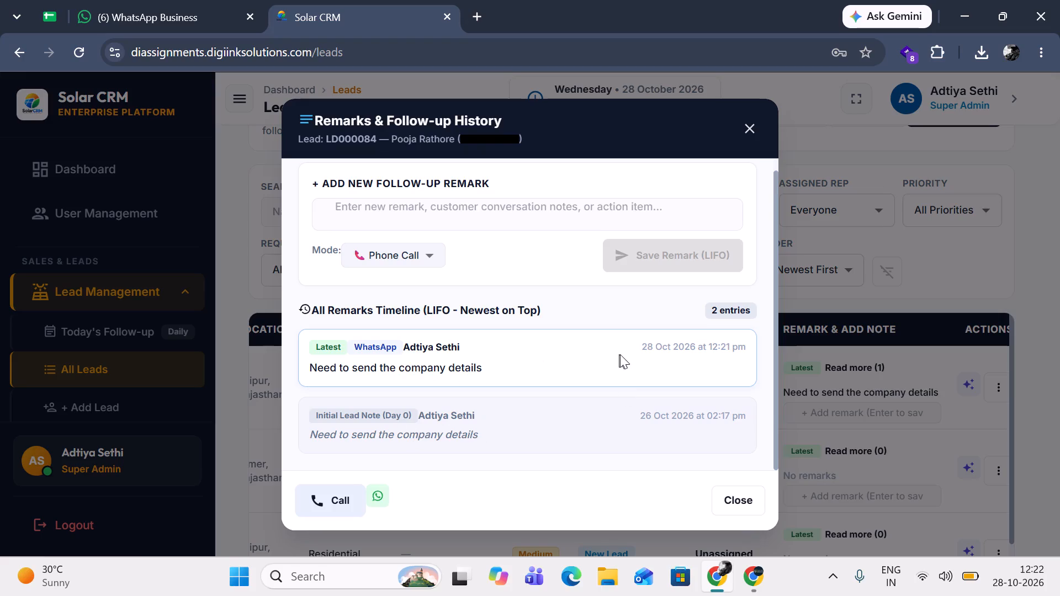
scroll(530, 379, up, 1)
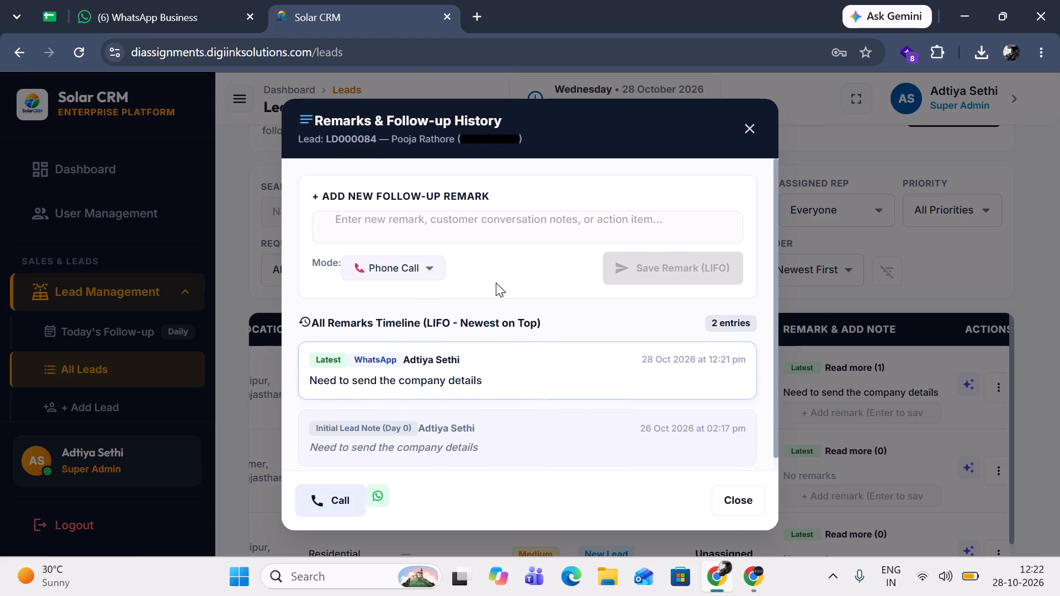
click(755, 120)
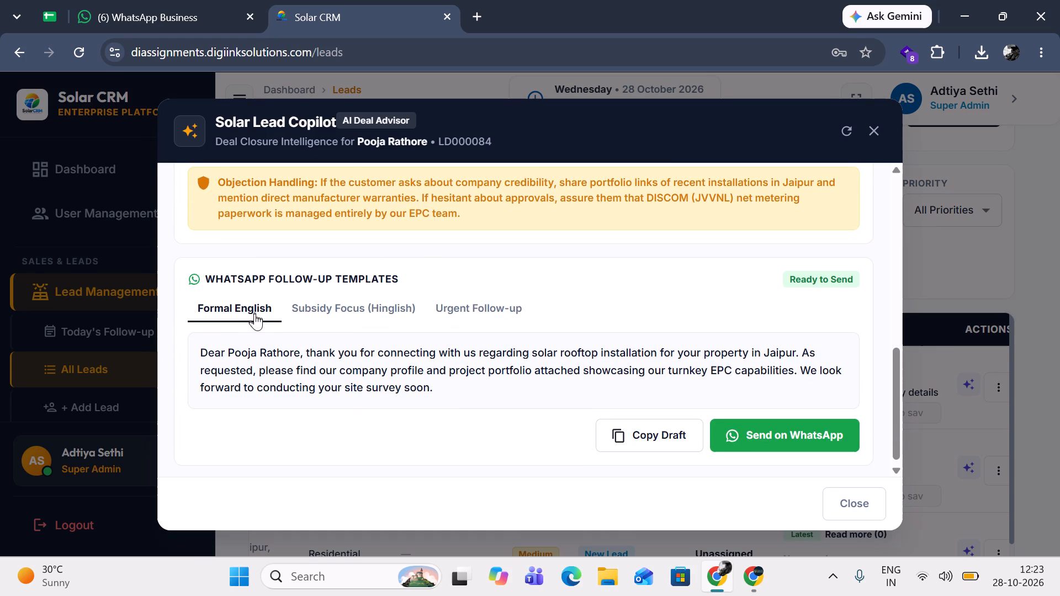
View the Subsidy Focus (Hinglish) and Urgent Follow-up WhatsApp follow-up templates for the lead.
click(331, 300)
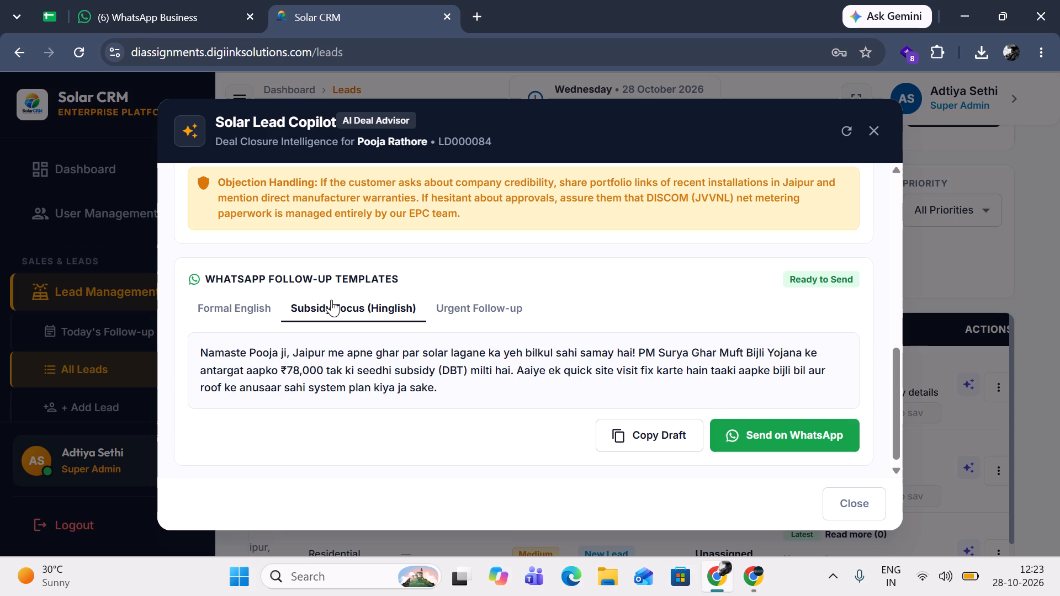
click(460, 316)
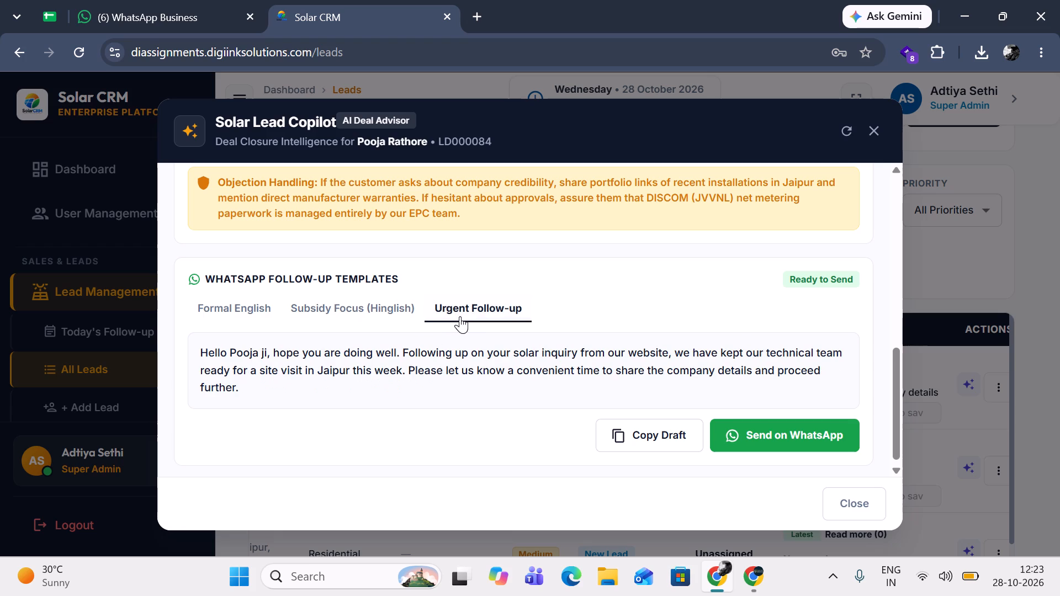
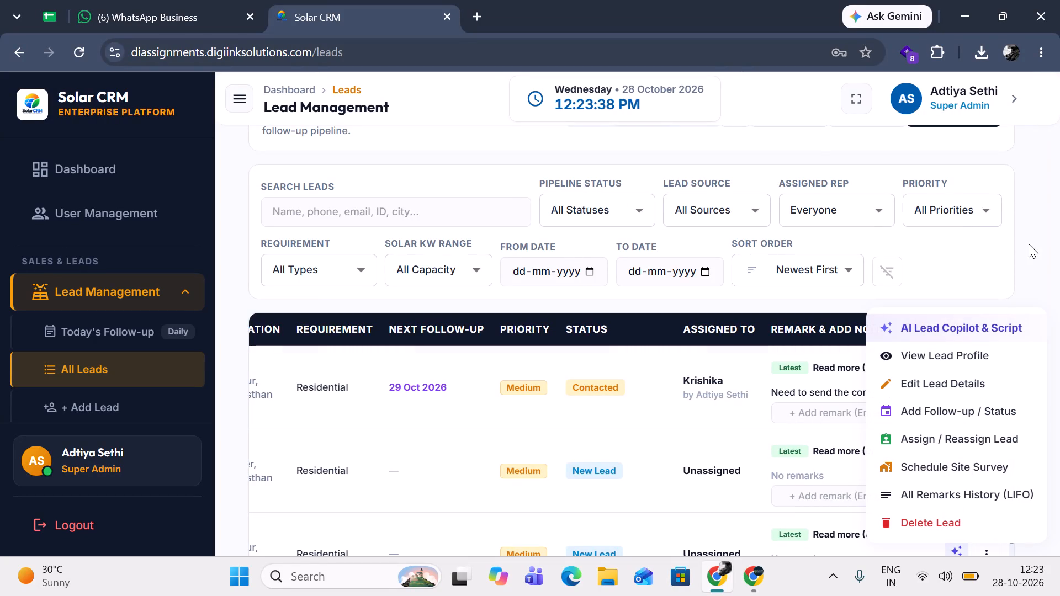
Dismiss the lead's open actions menu without choosing an option and return to the lead directory.
key(Escape)
key(Escape)
key(Escape)
scroll(661, 364, up, 2)
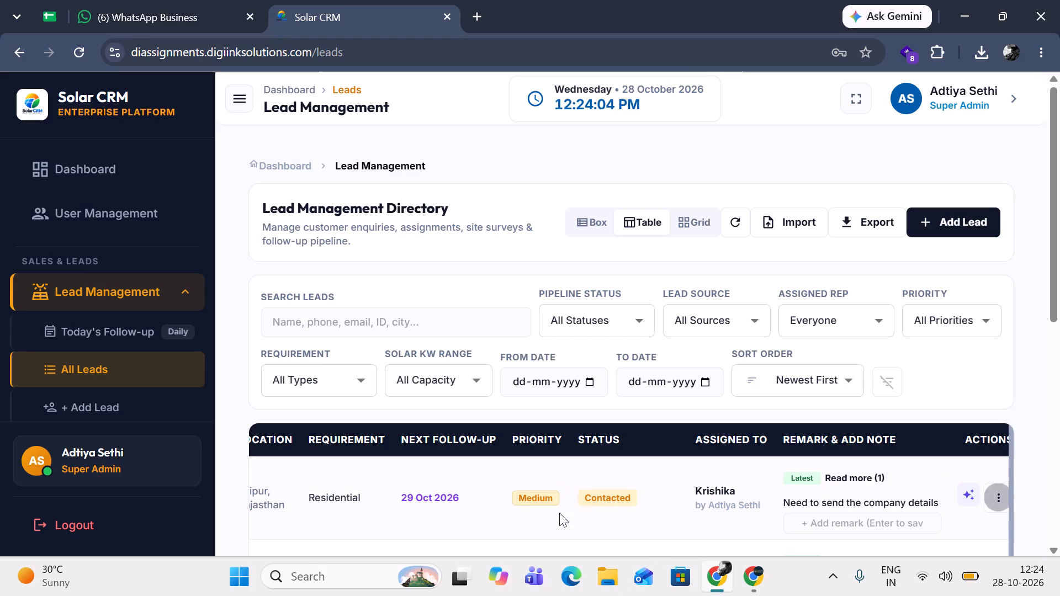
Review the contact, solar specification and milestone fields of the new solar lead form and close it without creating a lead.
scroll(748, 509, down, 1)
scroll(748, 509, up, 1)
scroll(565, 545, right, 4)
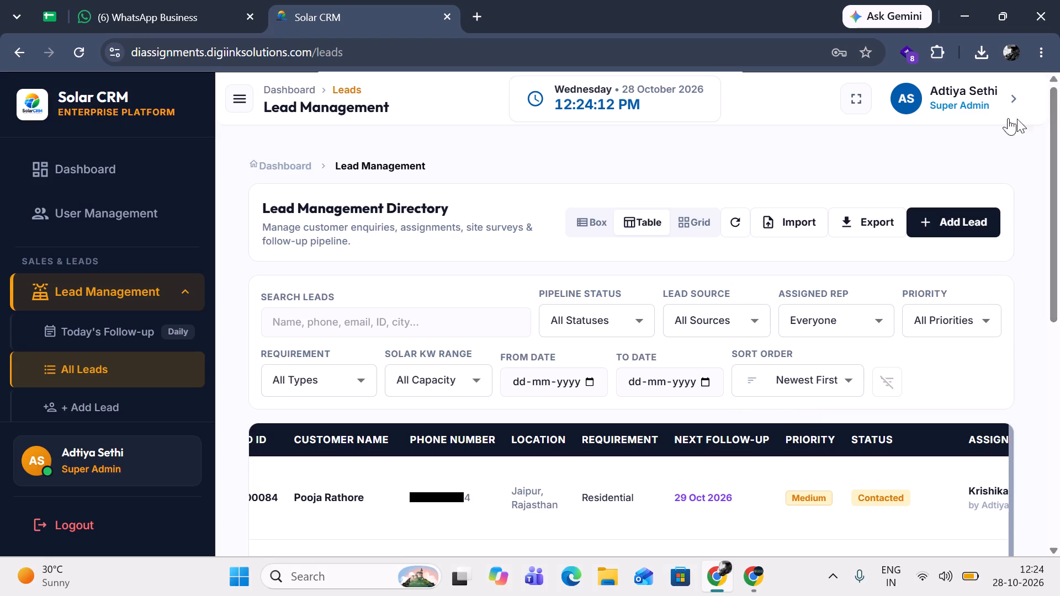
click(974, 207)
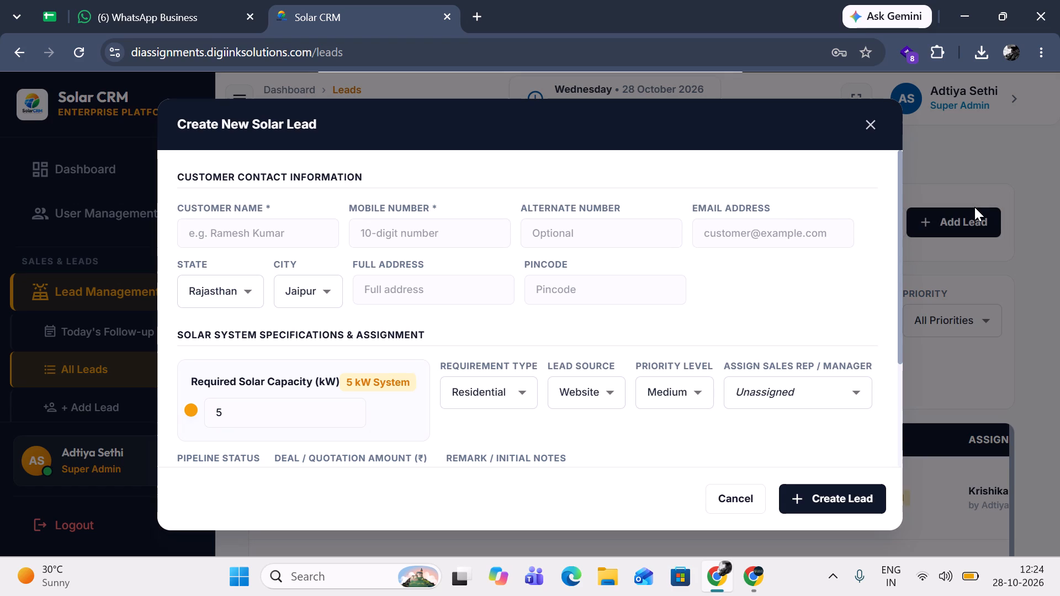
scroll(605, 377, down, 1)
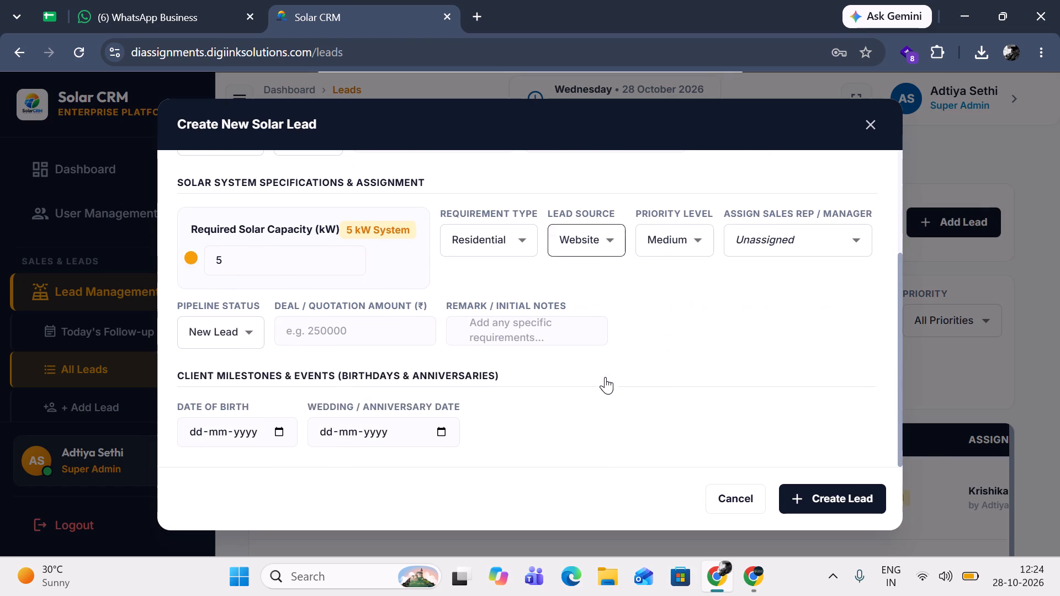
scroll(605, 377, down, 2)
scroll(605, 377, up, 4)
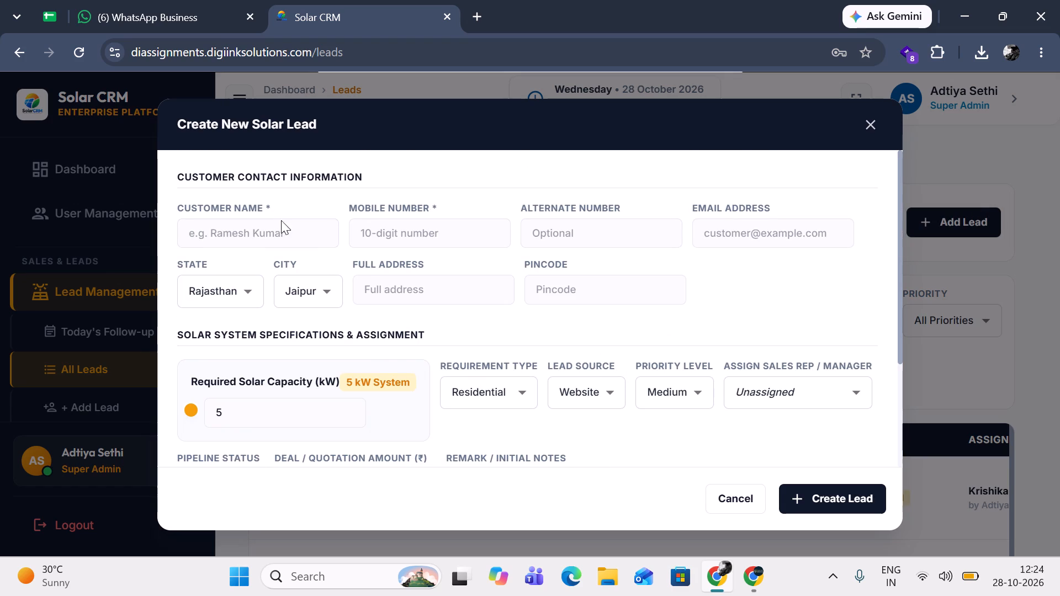
scroll(361, 337, down, 1)
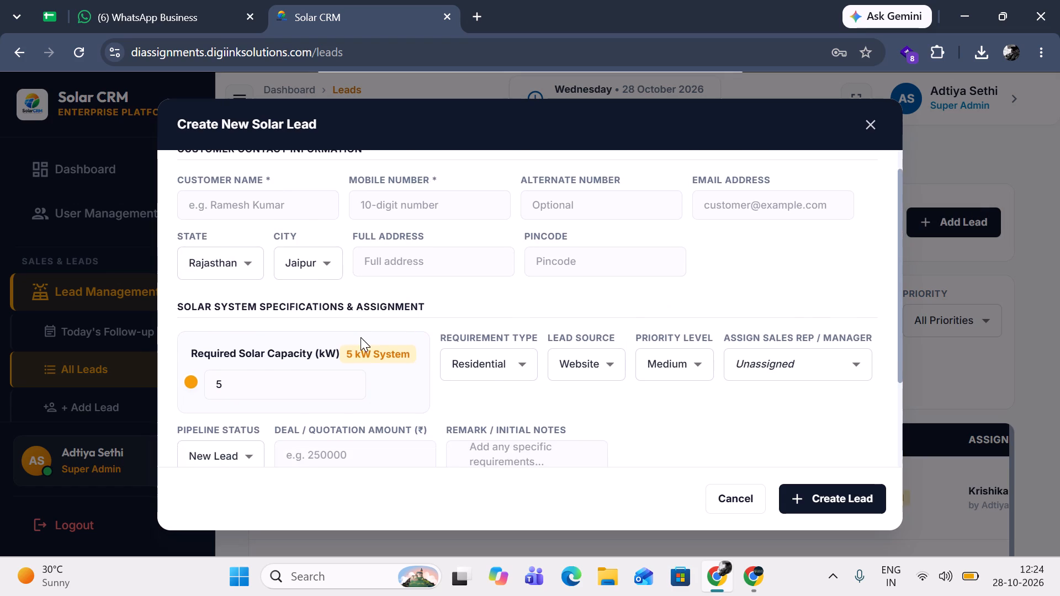
scroll(361, 337, up, 1)
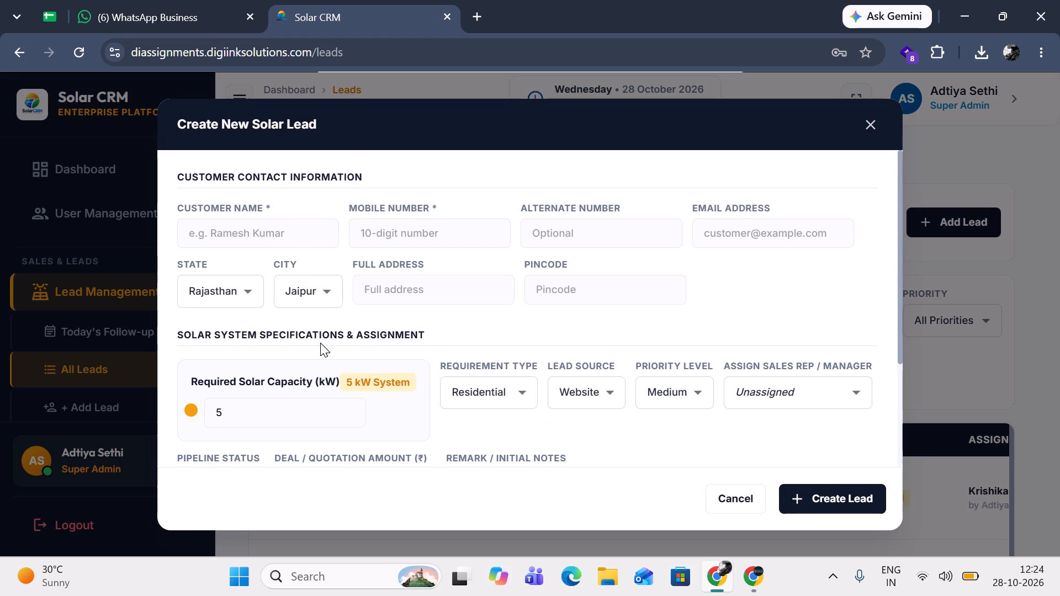
scroll(320, 343, down, 2)
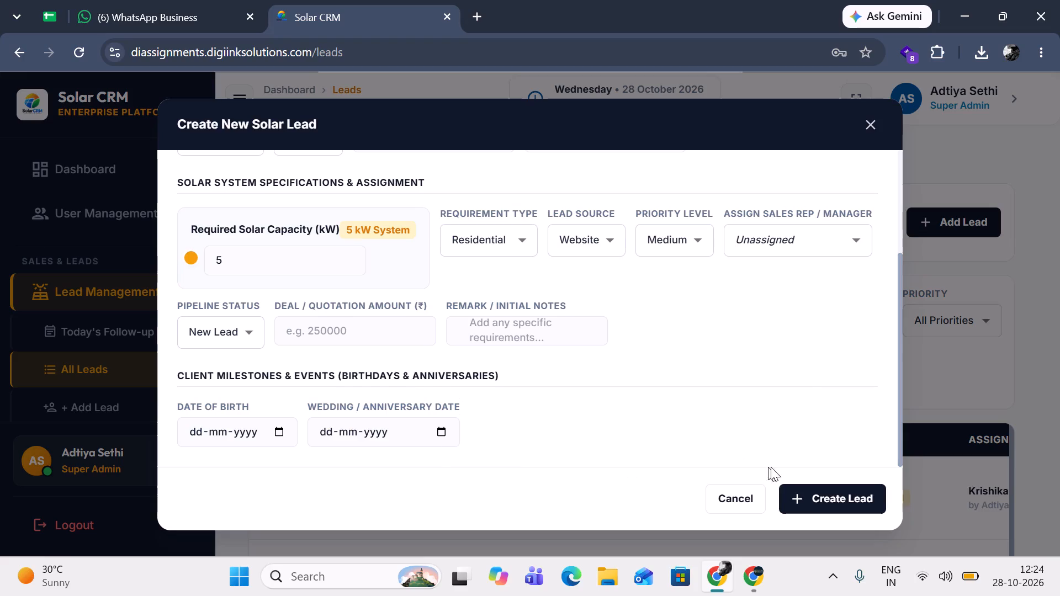
click(864, 127)
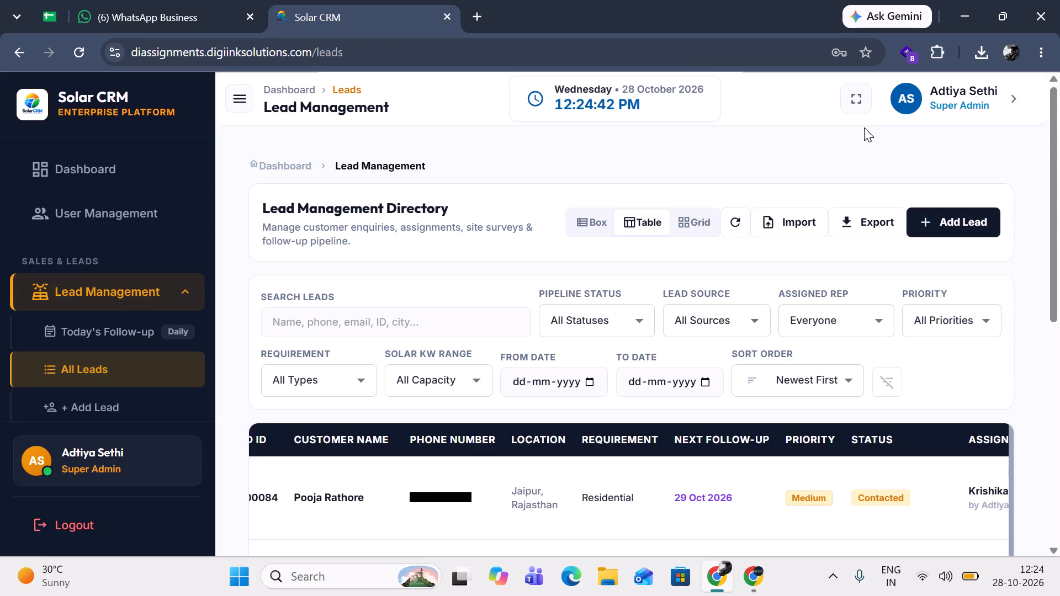
Load the Solar_Leads_Sample_Import file from the Solar CRM folder into the bulk lead import.
click(801, 214)
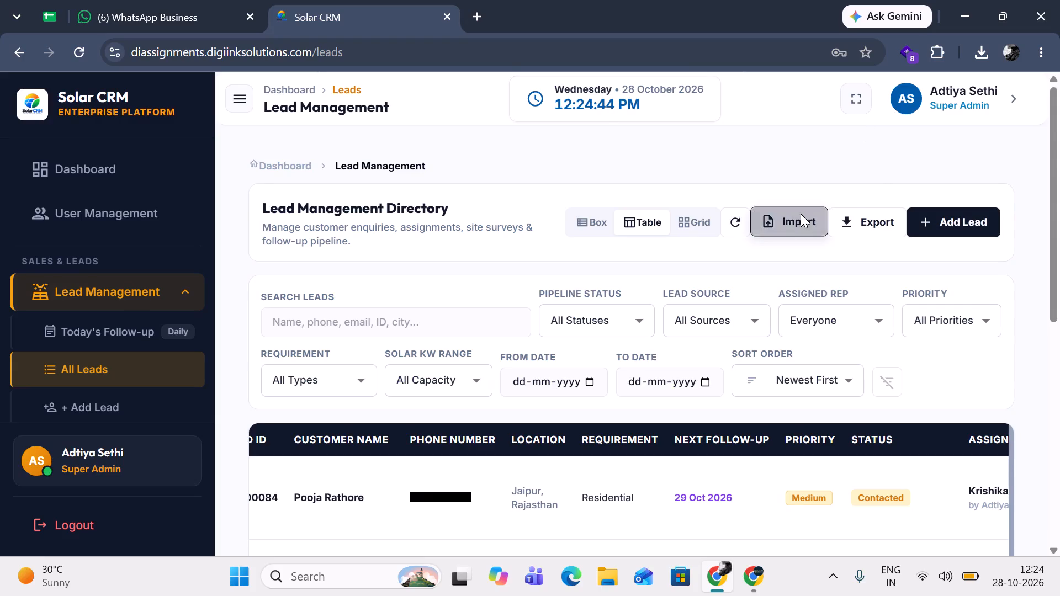
click(520, 338)
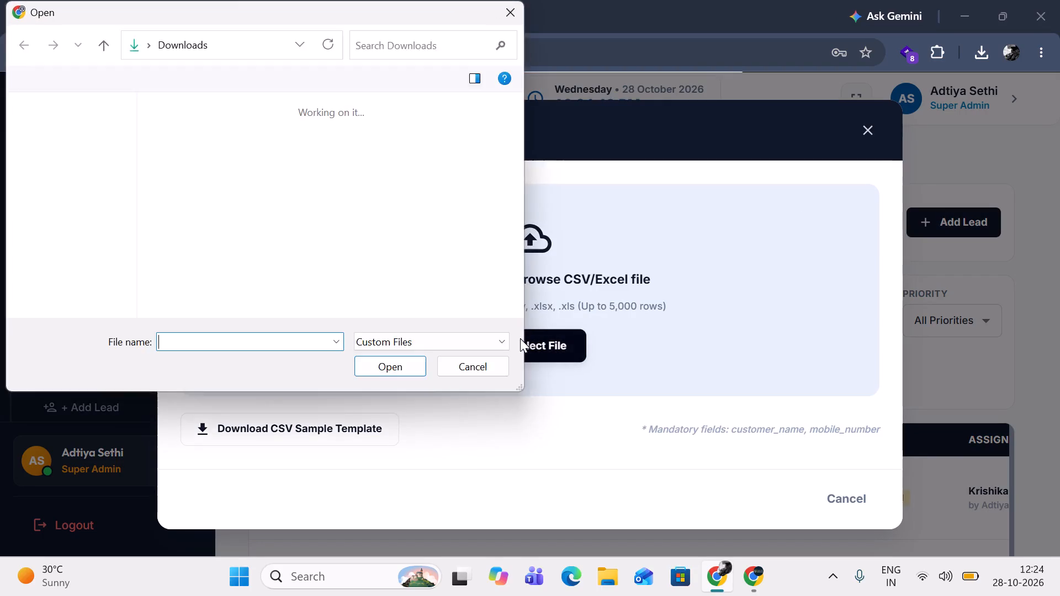
scroll(94, 279, down, 1)
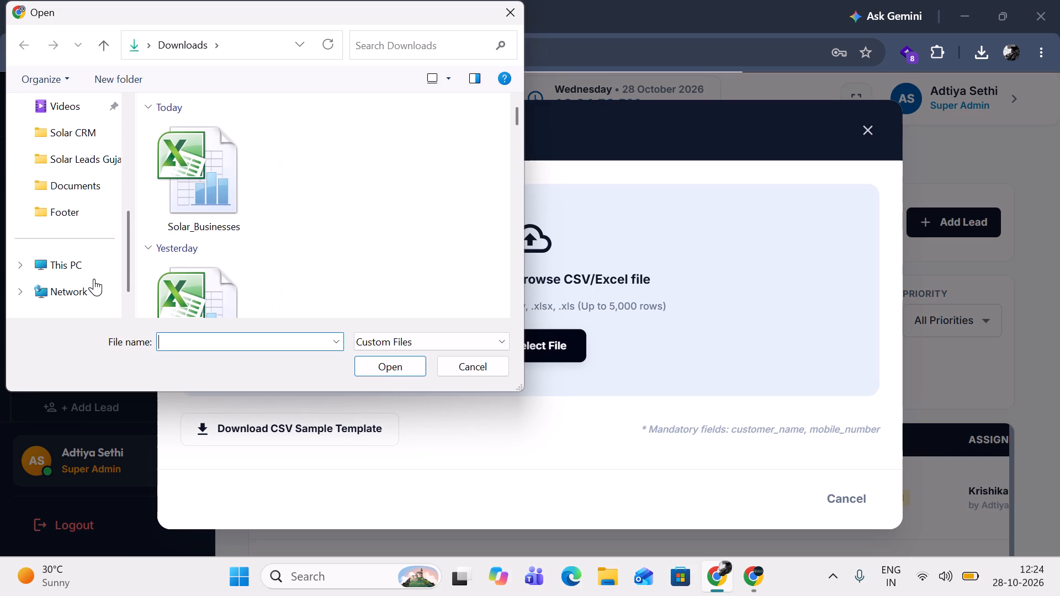
scroll(94, 279, down, 1)
click(87, 128)
click(242, 122)
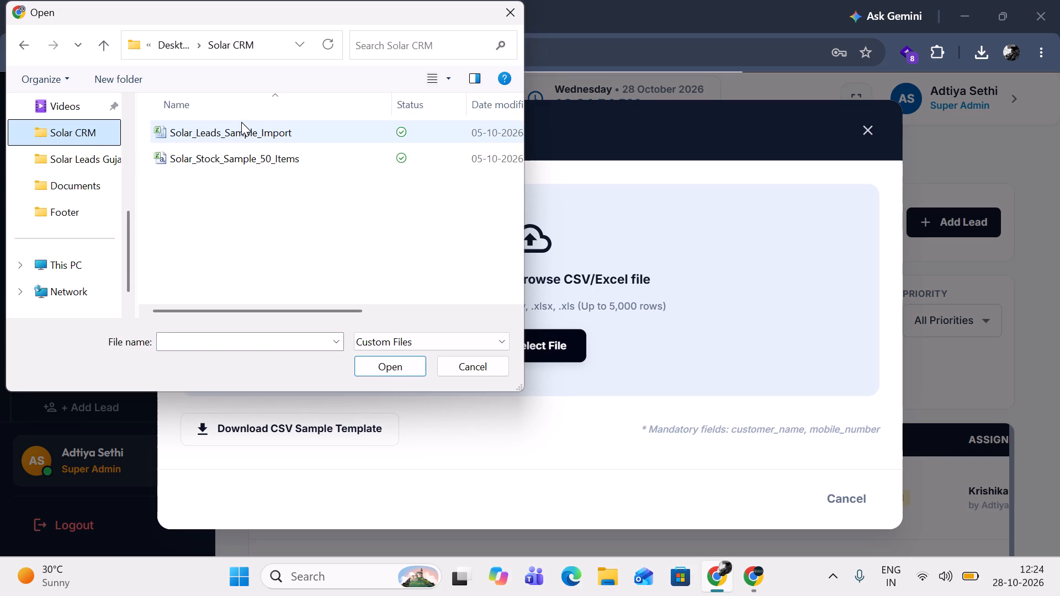
click(405, 358)
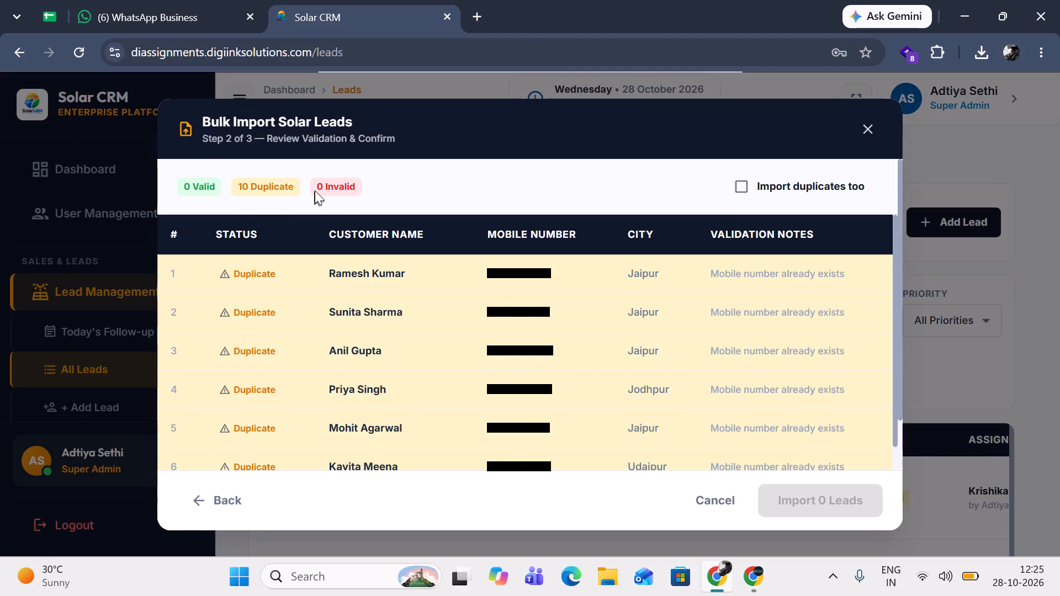
Review the import's validation rows, try the "Import duplicates too" option on and off, and close the import without importing.
click(784, 190)
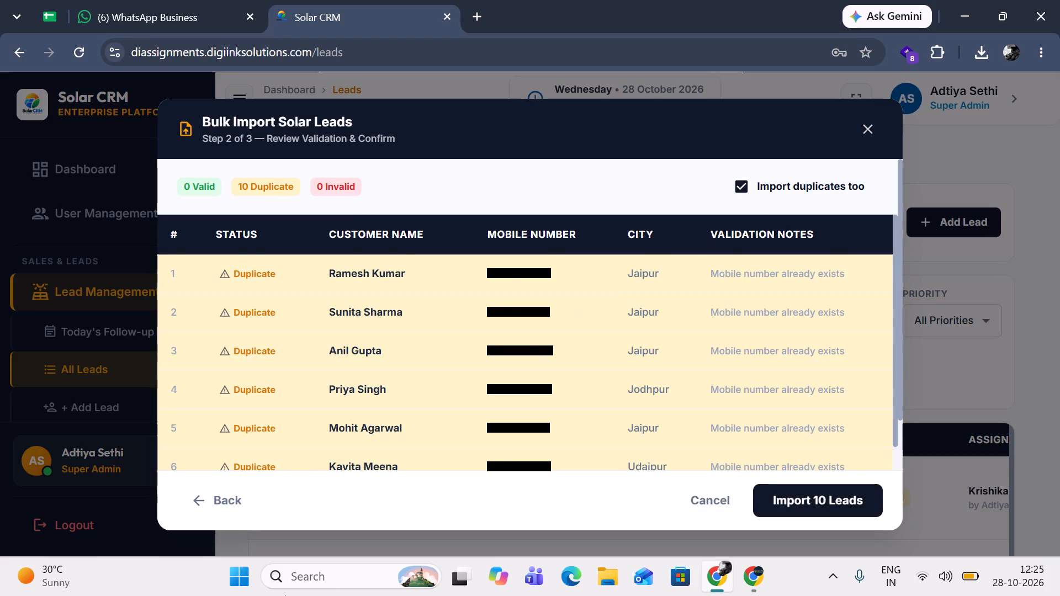
scroll(208, 445, down, 6)
scroll(208, 445, up, 3)
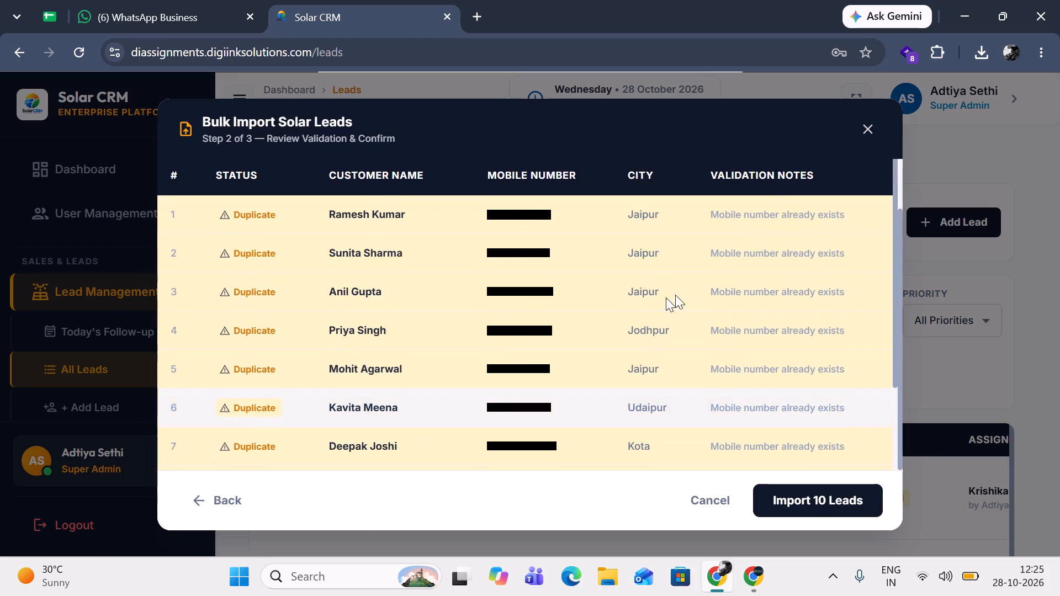
scroll(685, 291, up, 2)
click(810, 191)
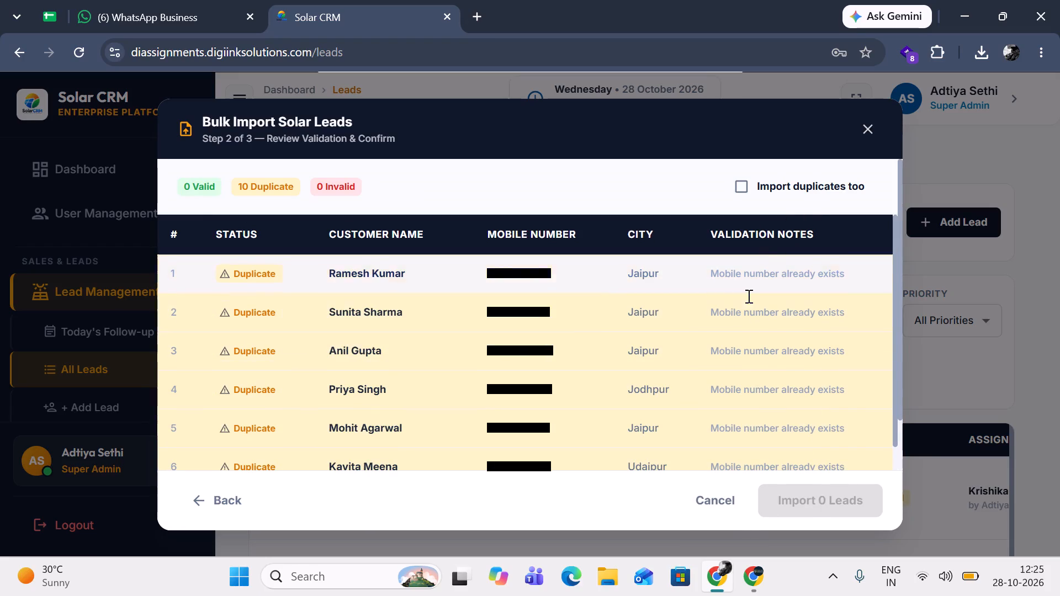
click(824, 184)
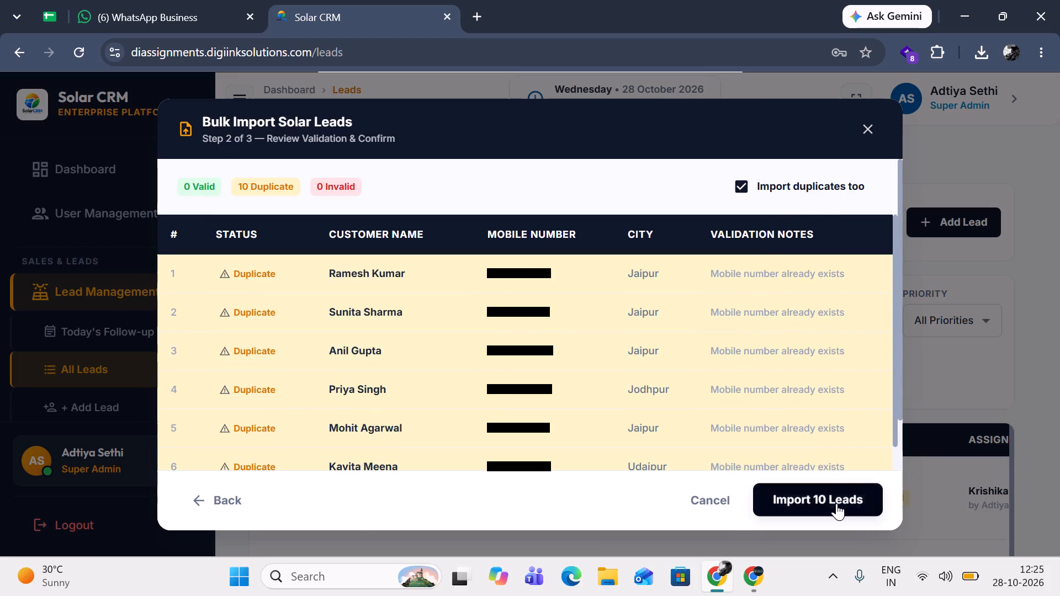
click(850, 187)
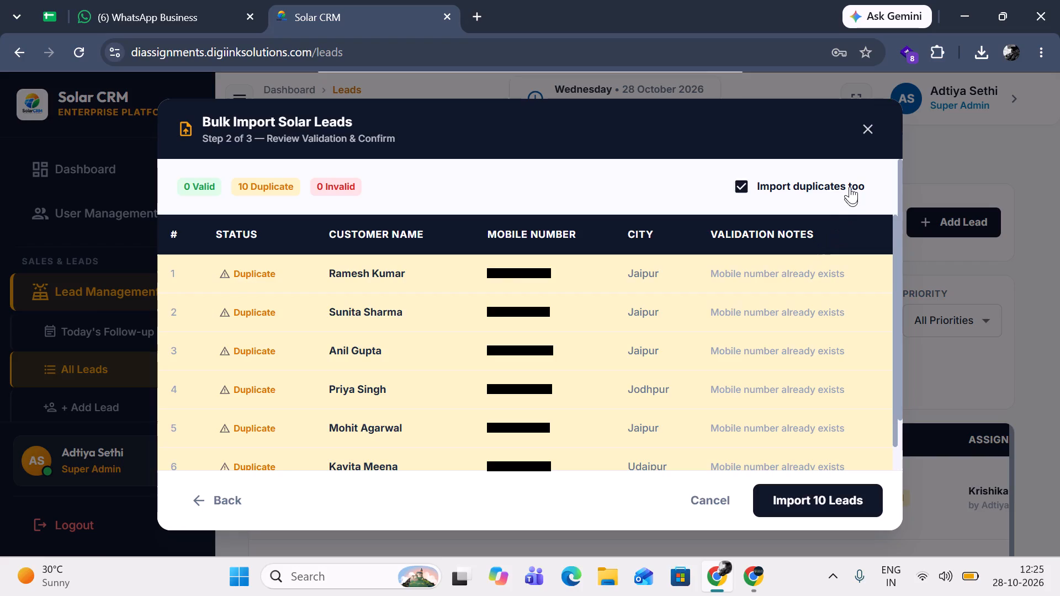
click(862, 132)
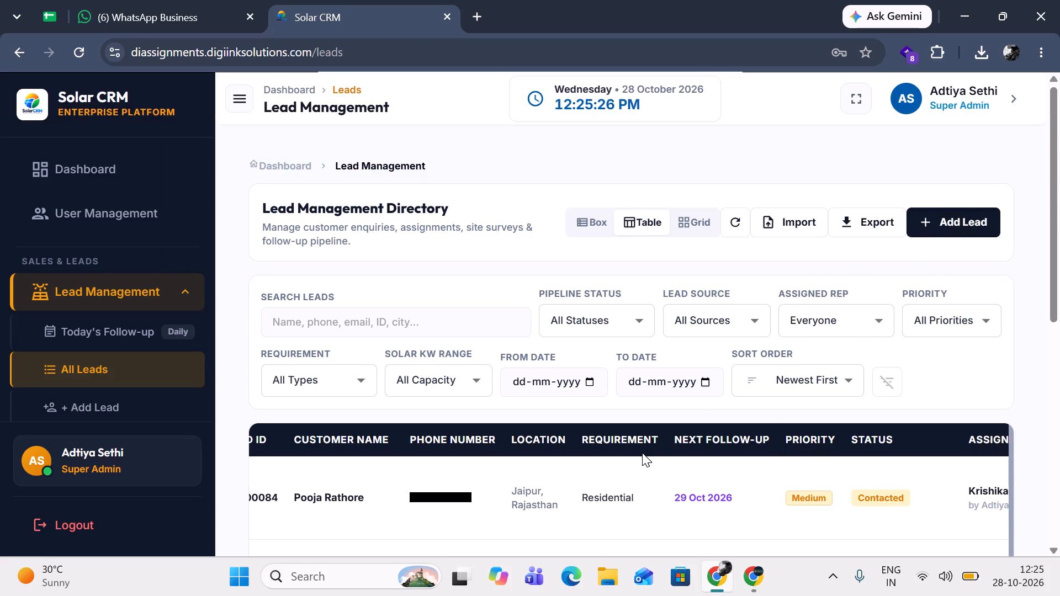
Export the lead records as a Professional PDF Document, cancel printing, view the generated report and close it.
click(864, 225)
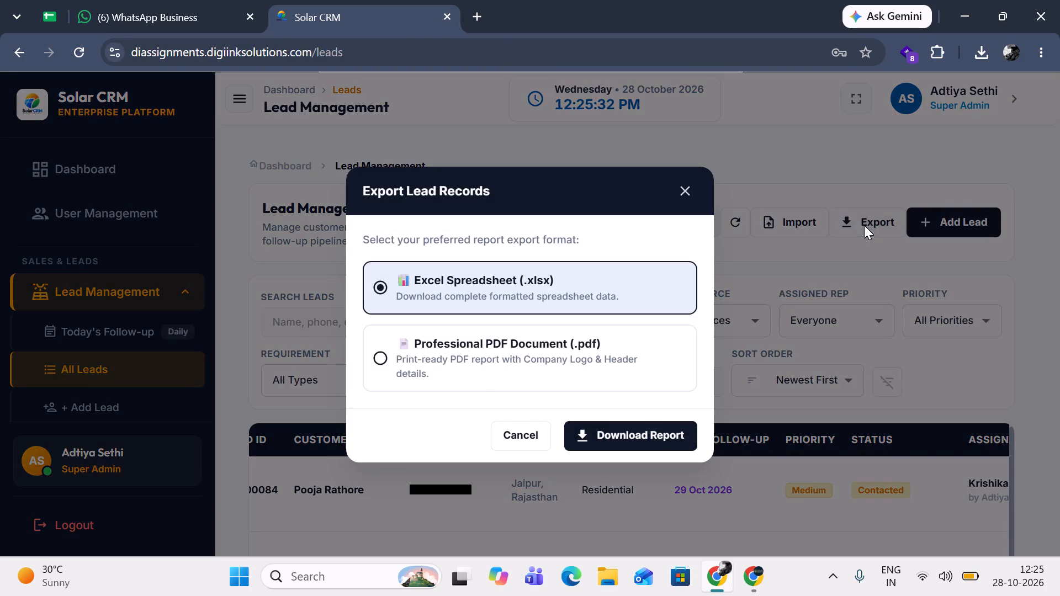
click(476, 366)
scroll(476, 366, down, 1)
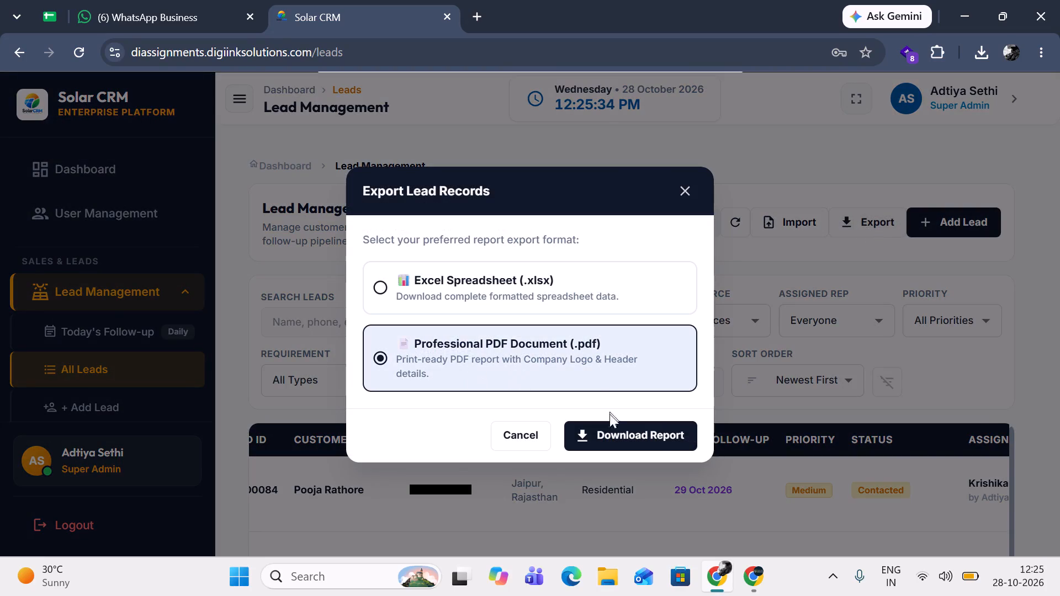
click(612, 434)
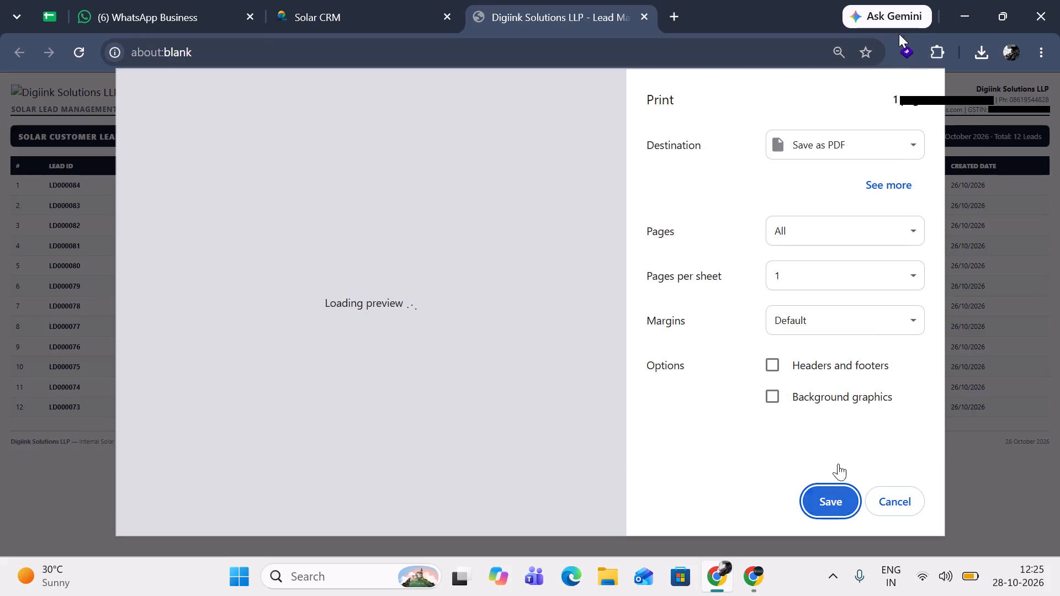
key(Escape)
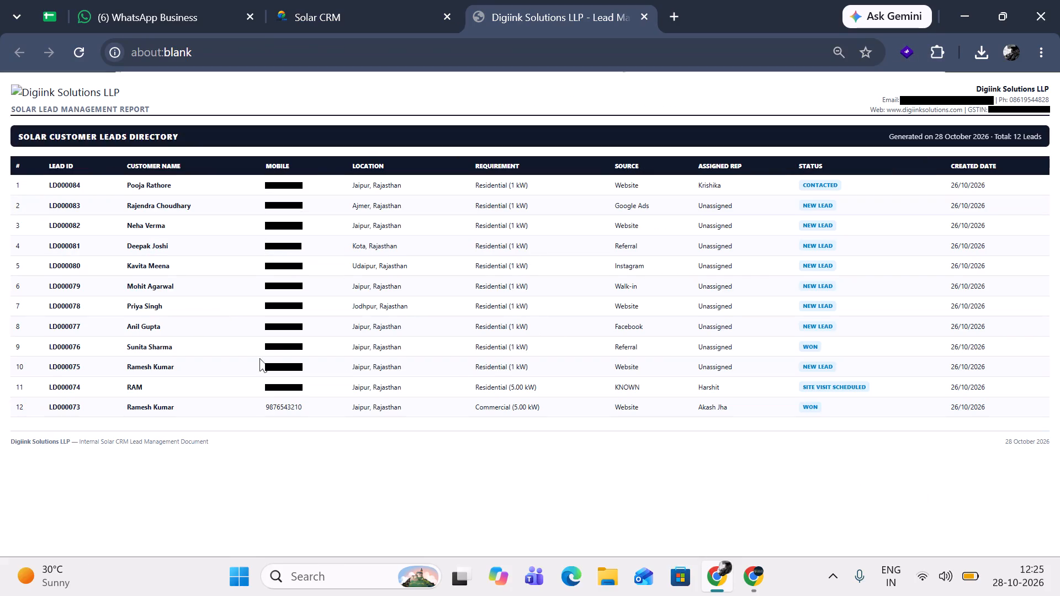
scroll(347, 367, left, 2)
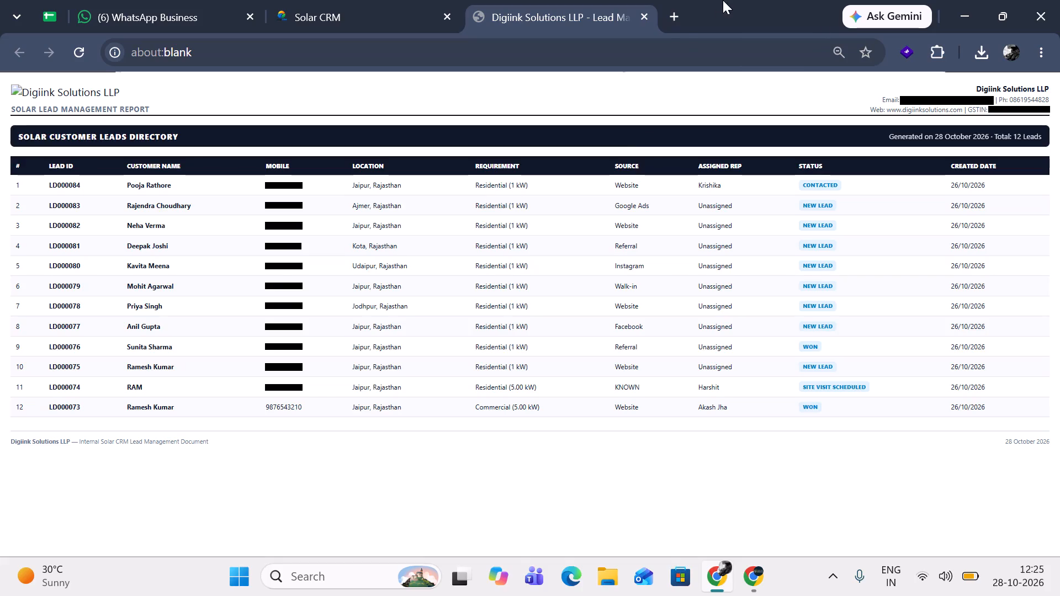
click(644, 17)
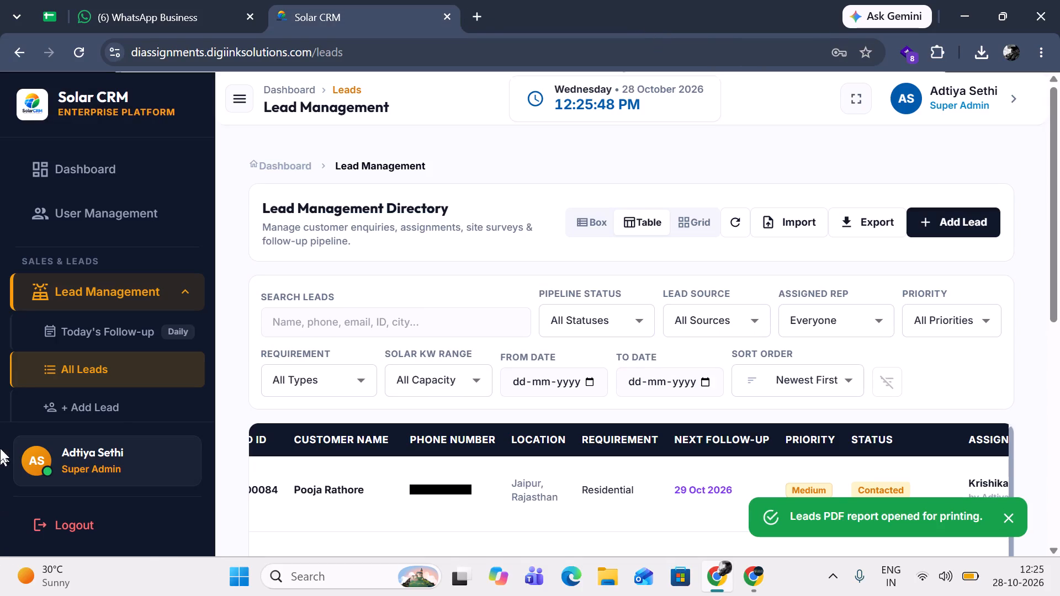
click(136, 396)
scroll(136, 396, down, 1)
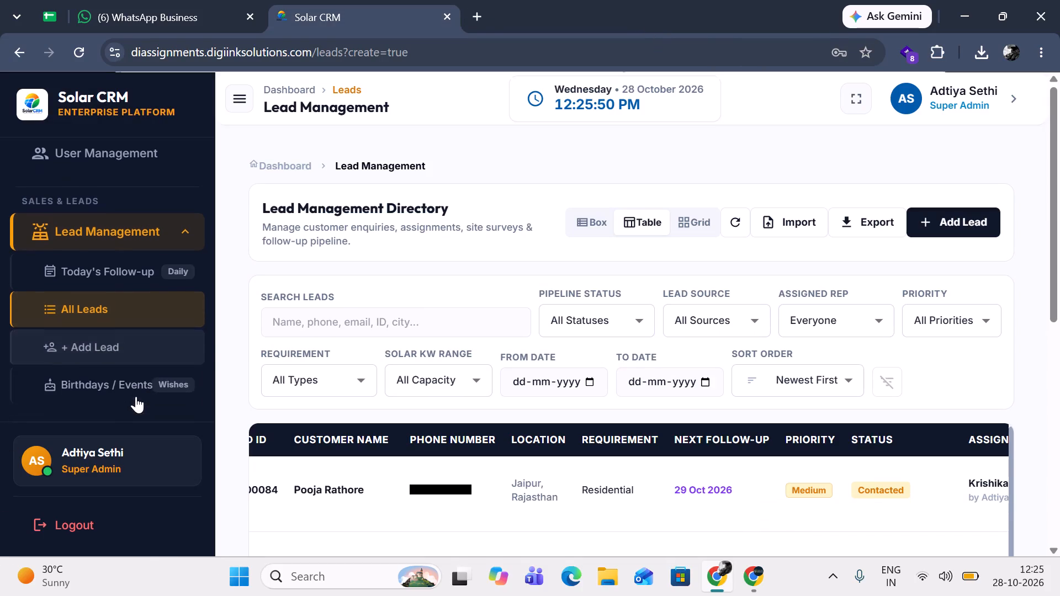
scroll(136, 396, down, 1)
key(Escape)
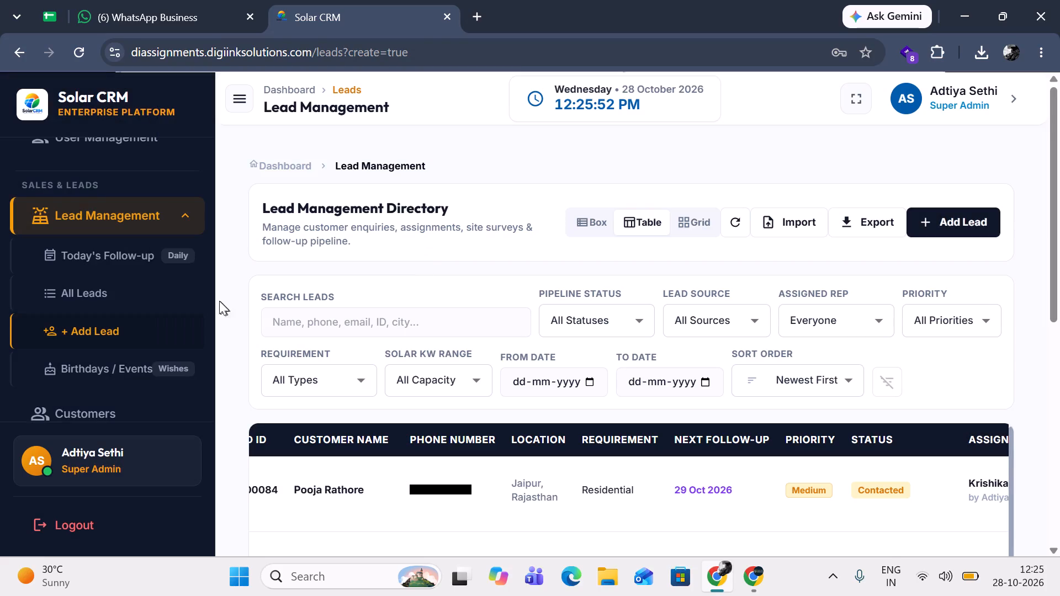
Open the Today's Follow-up directory and filter it to Upcoming follow-ups to view the scheduled lead's details.
click(164, 251)
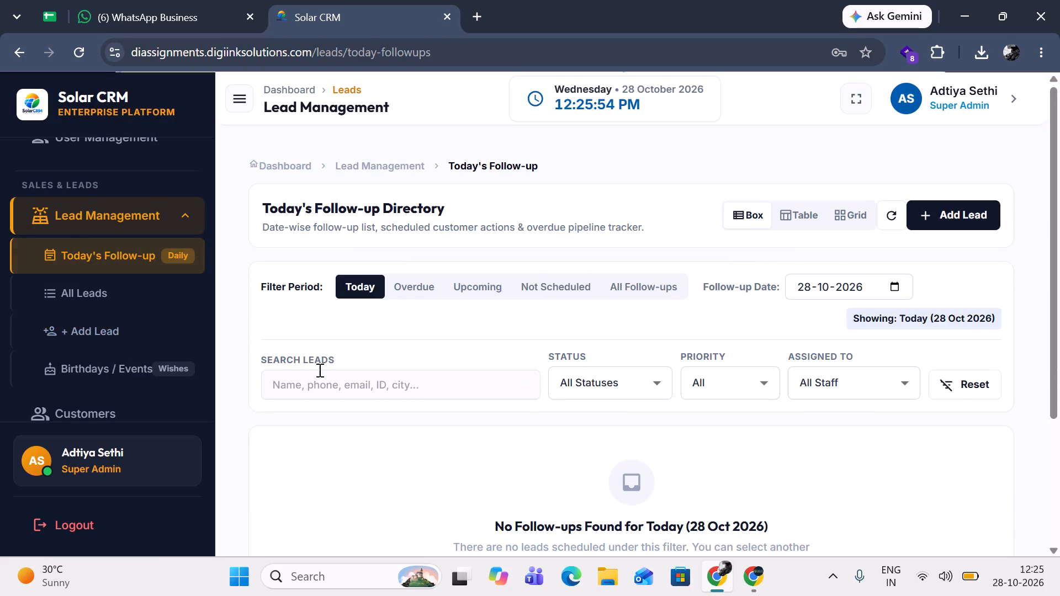
scroll(371, 382, right, 1)
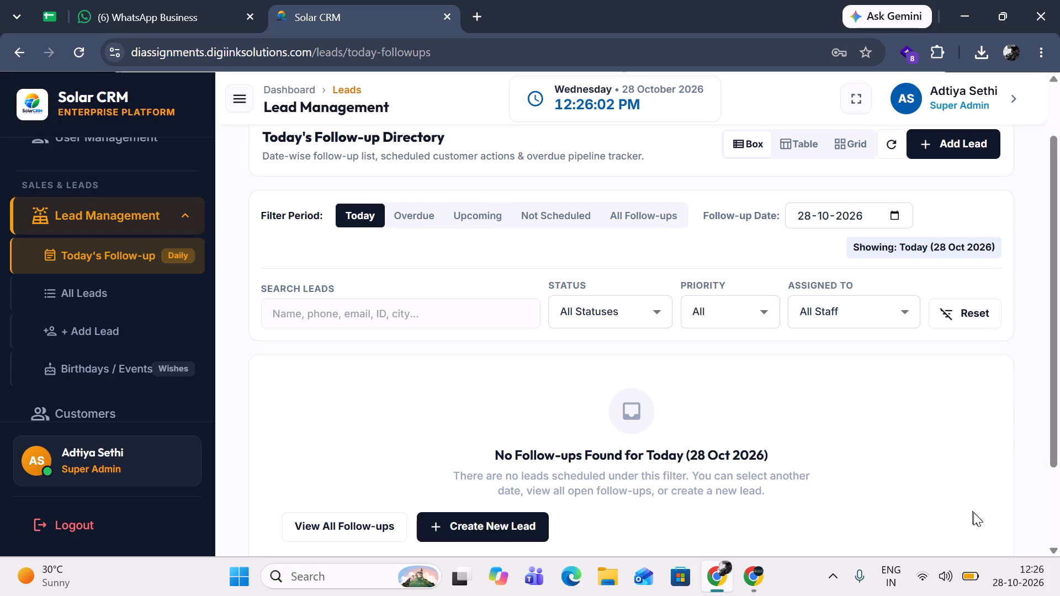
click(470, 219)
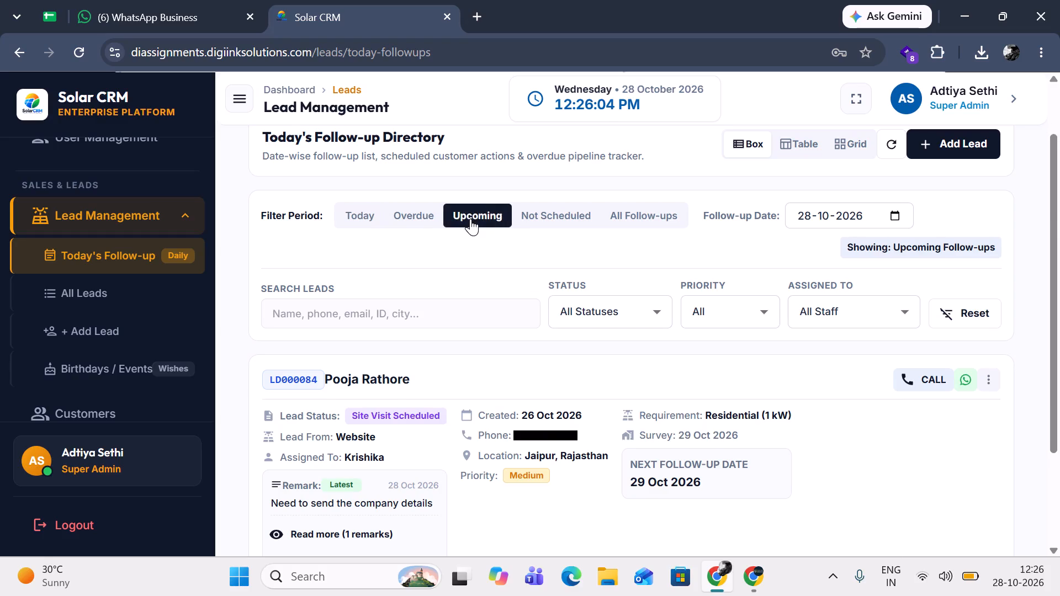
scroll(419, 460, down, 2)
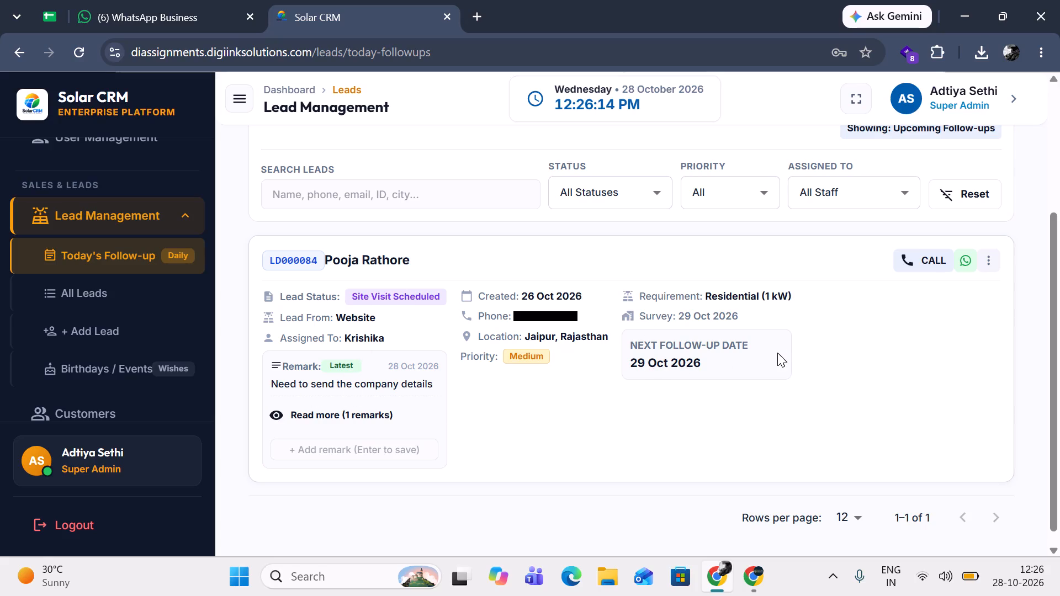
click(975, 270)
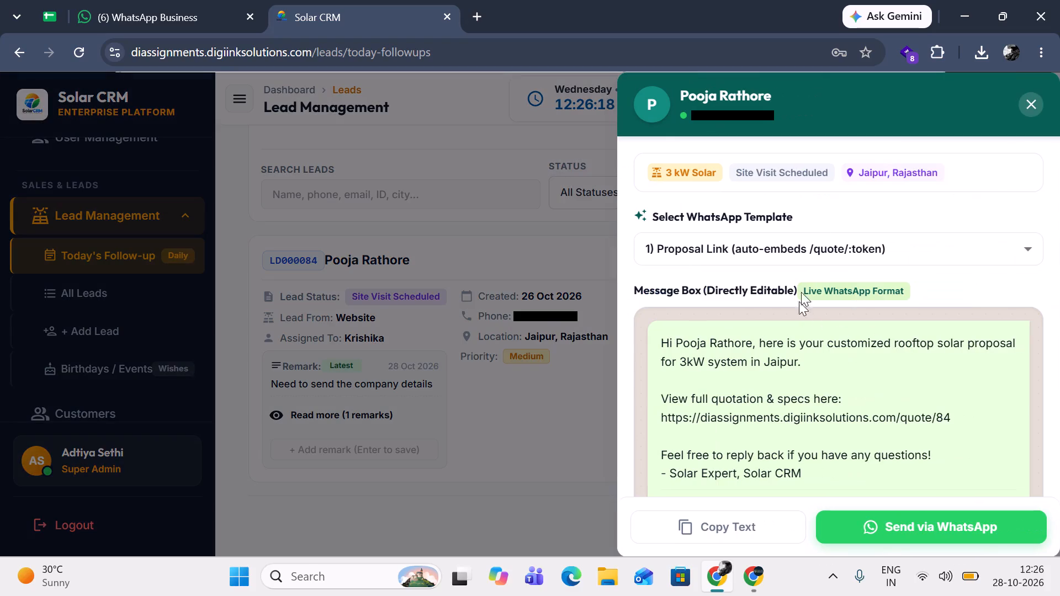
click(825, 246)
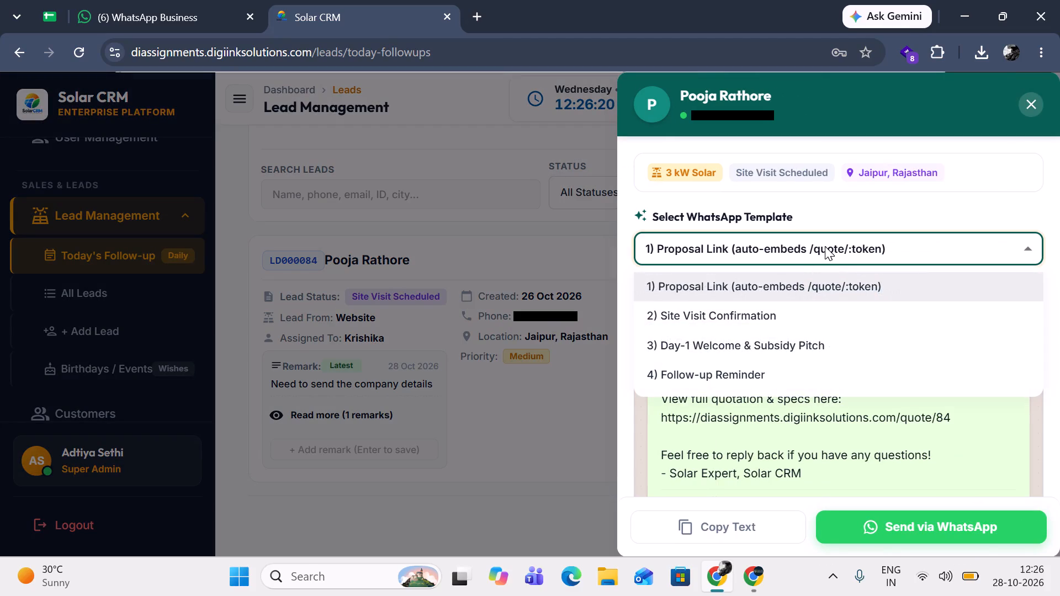
click(735, 279)
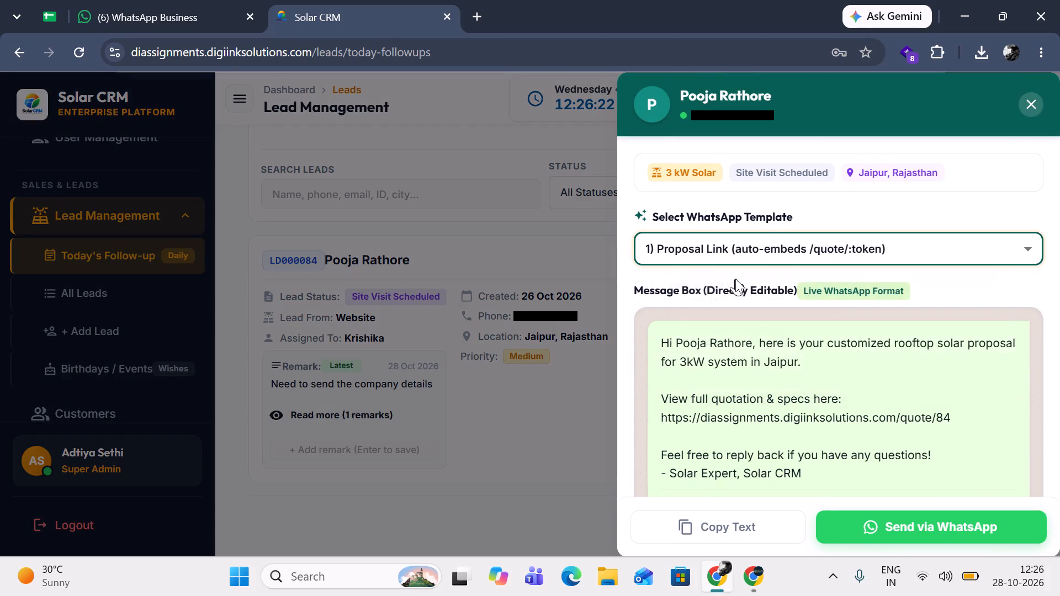
click(771, 222)
click(768, 243)
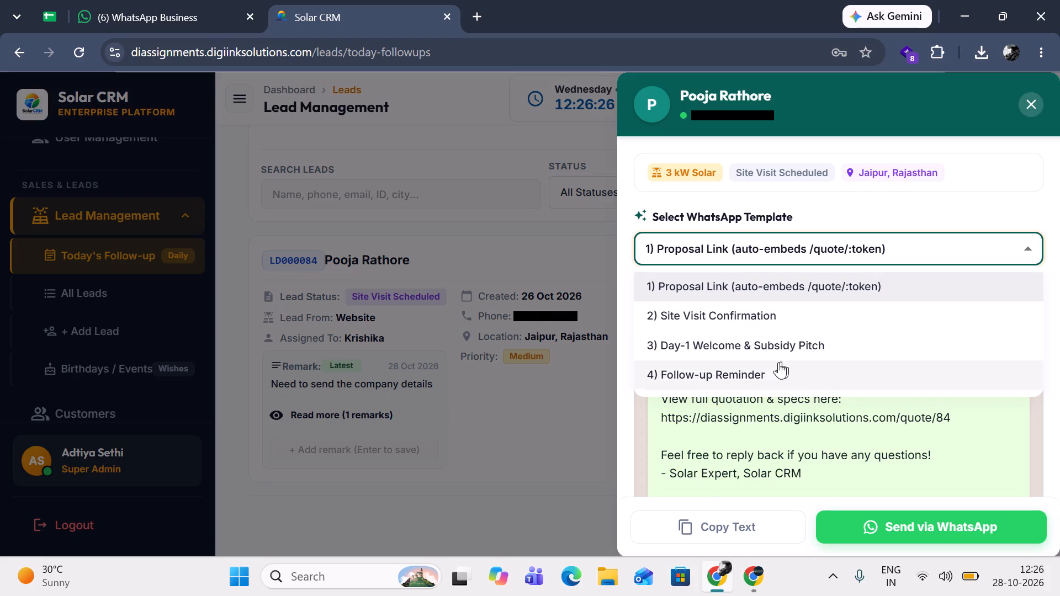
click(729, 374)
scroll(745, 393, down, 1)
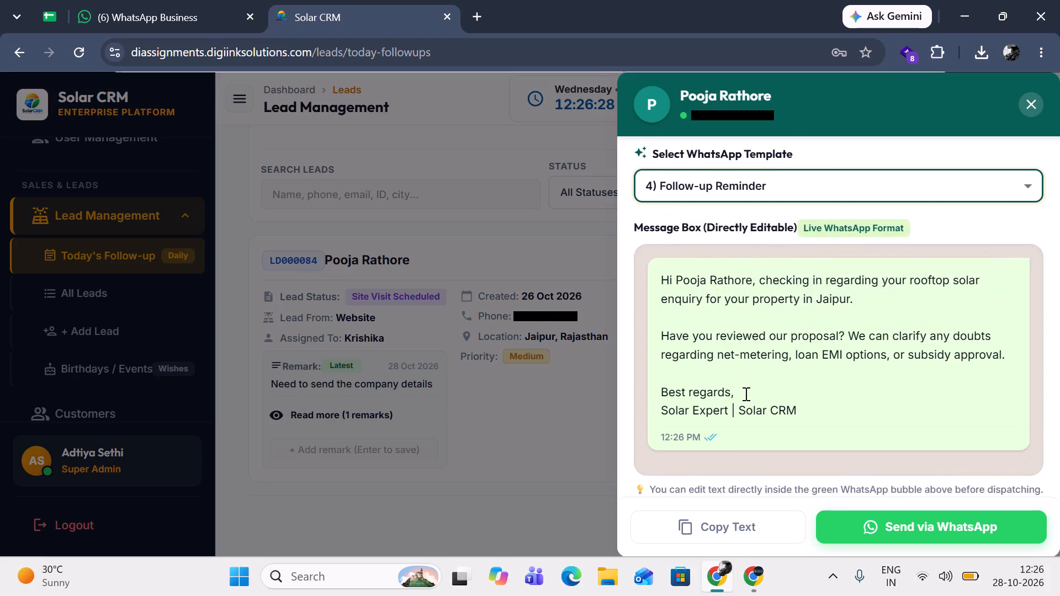
scroll(745, 393, down, 1)
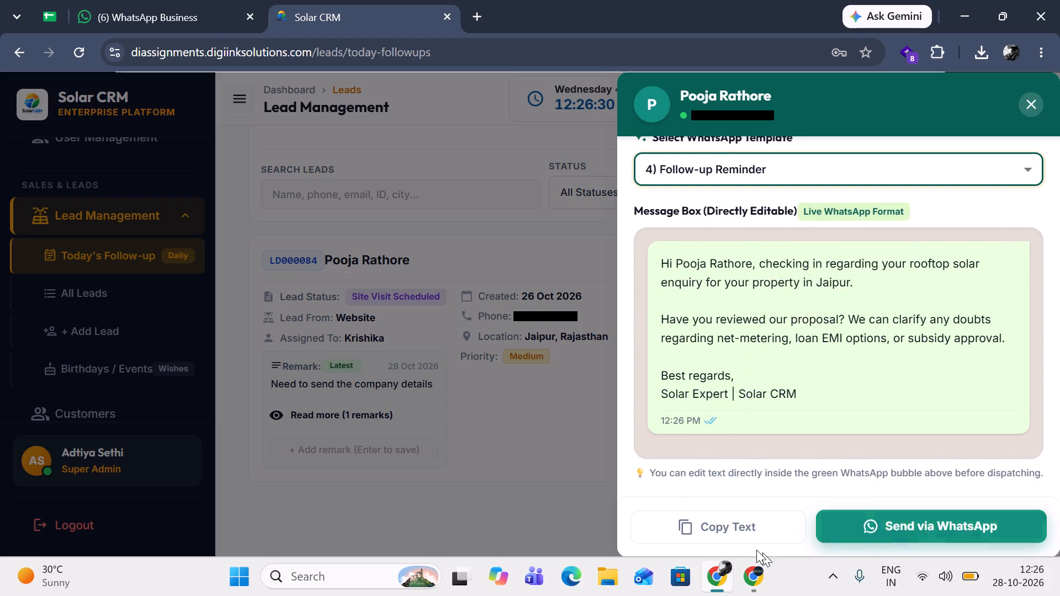
click(1039, 98)
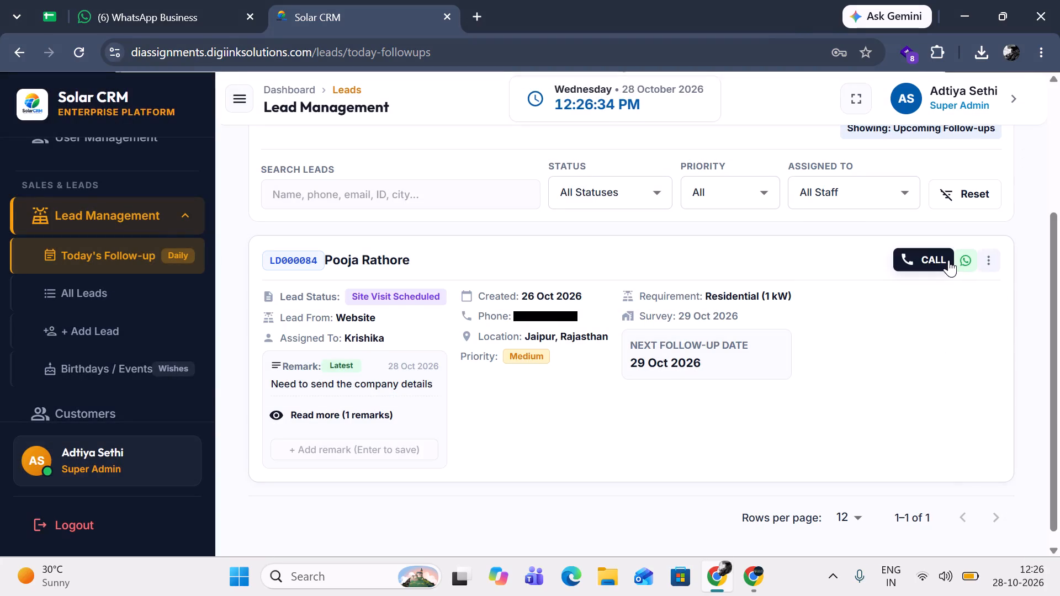
click(948, 260)
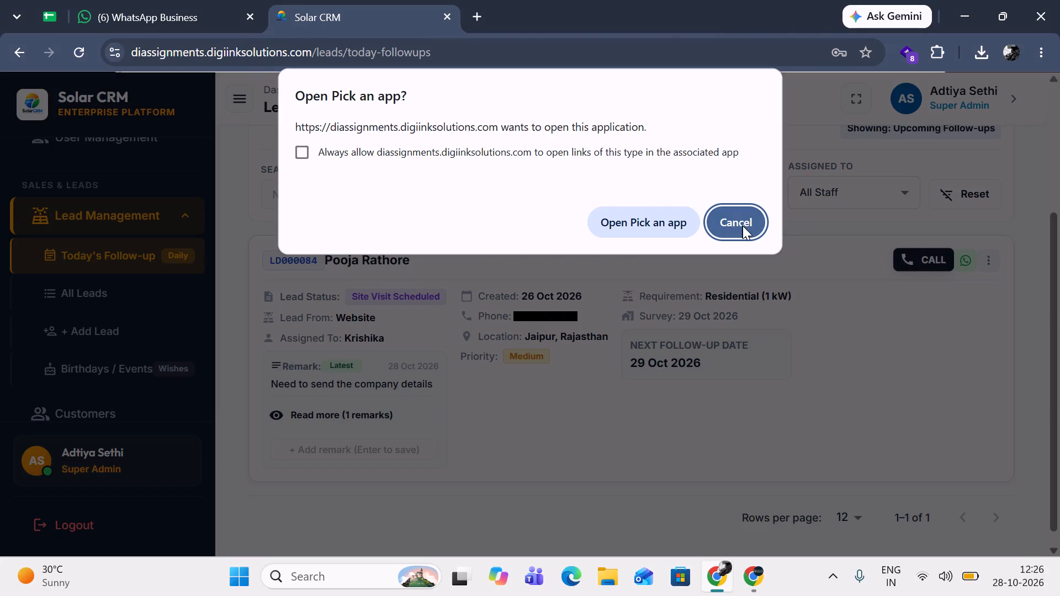
click(743, 227)
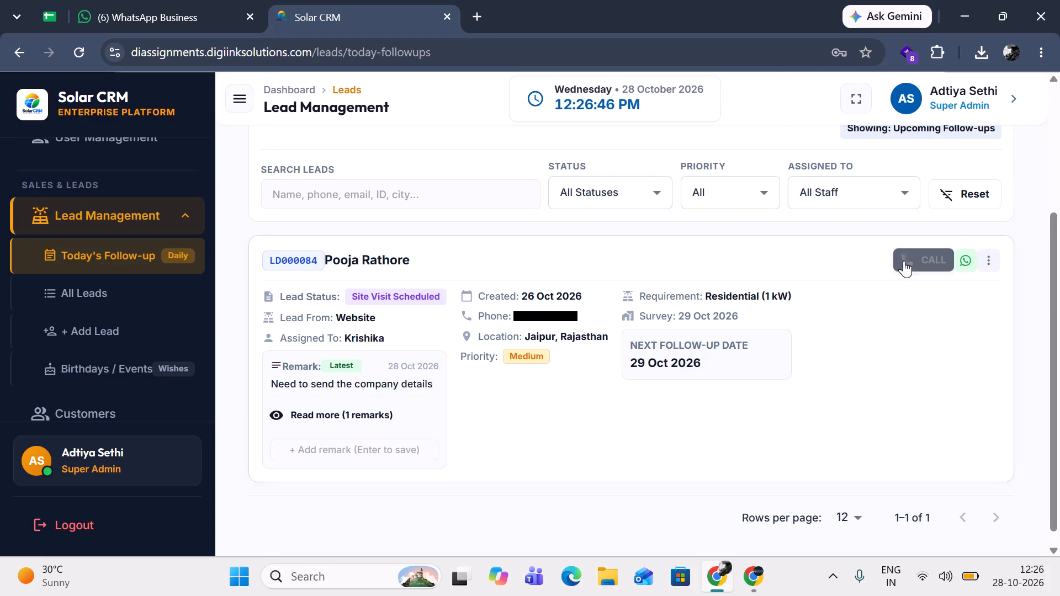
click(922, 267)
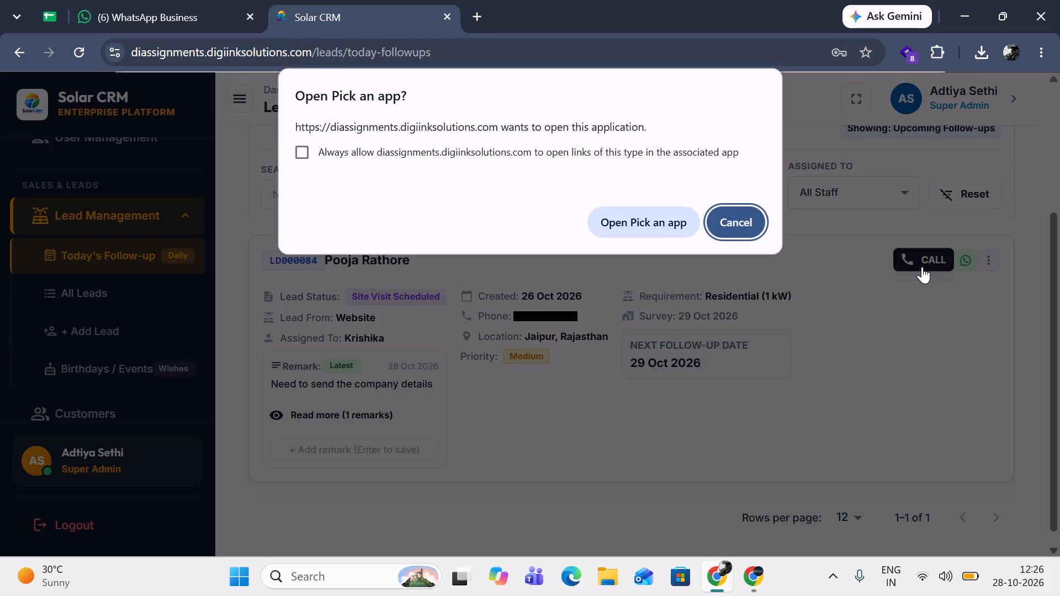
Cancel the request to open a calling app, and review the follow-up directory filtered by Today and by All Follow-ups.
click(734, 220)
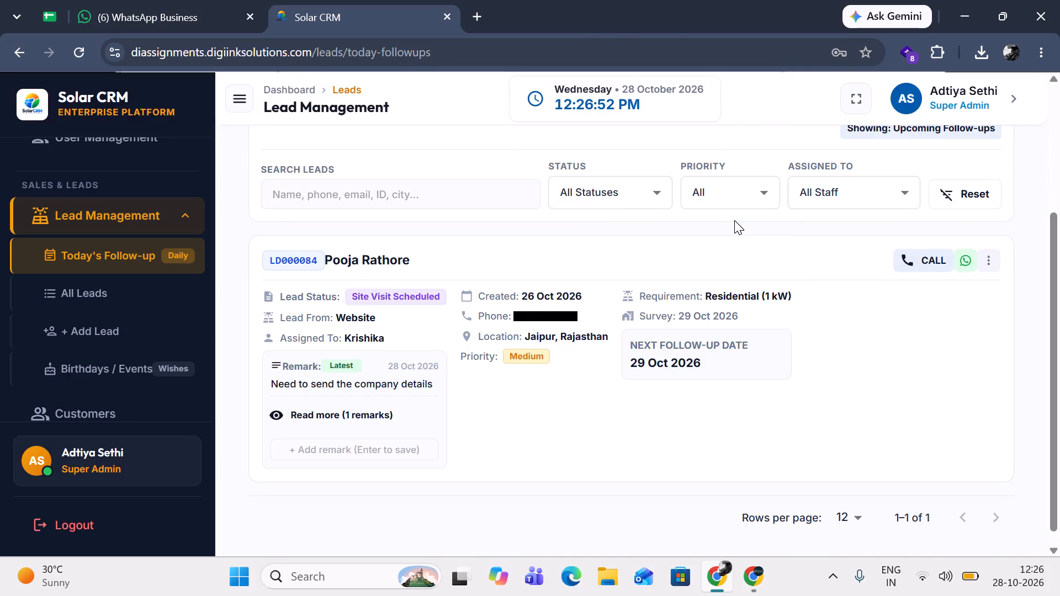
scroll(444, 310, up, 3)
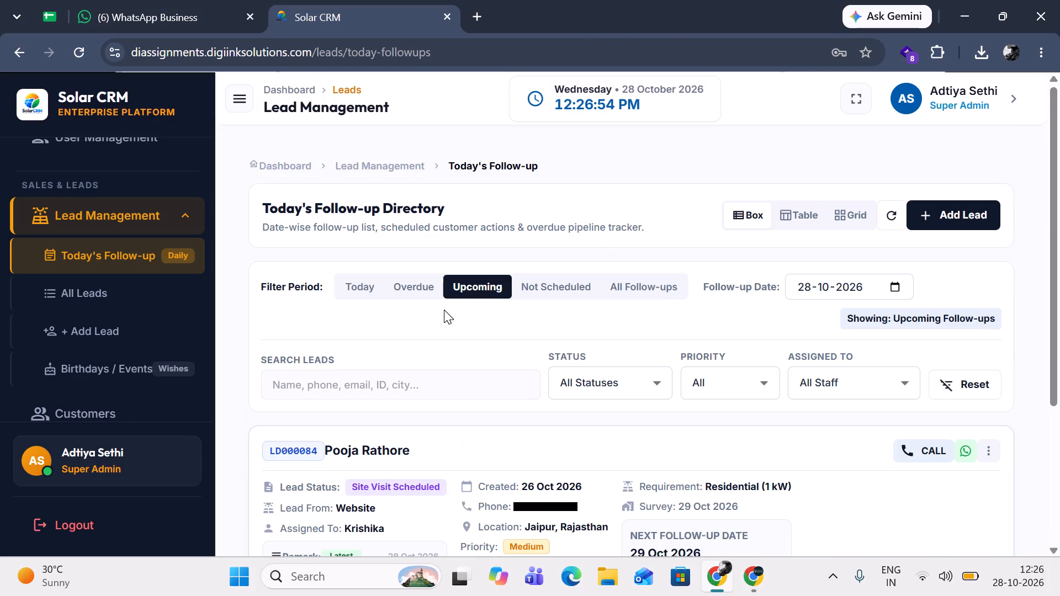
click(376, 286)
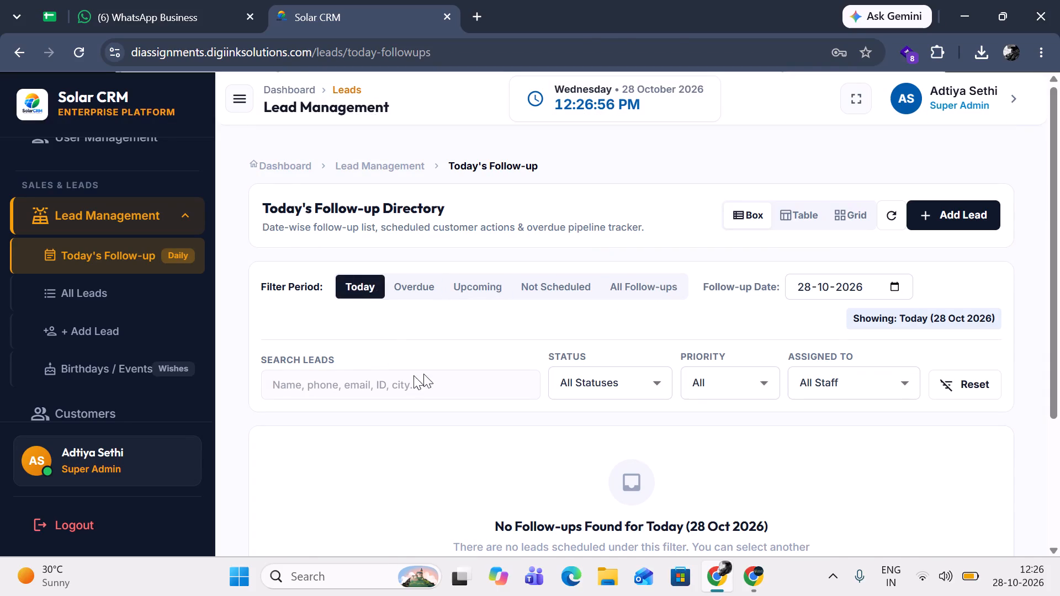
click(632, 288)
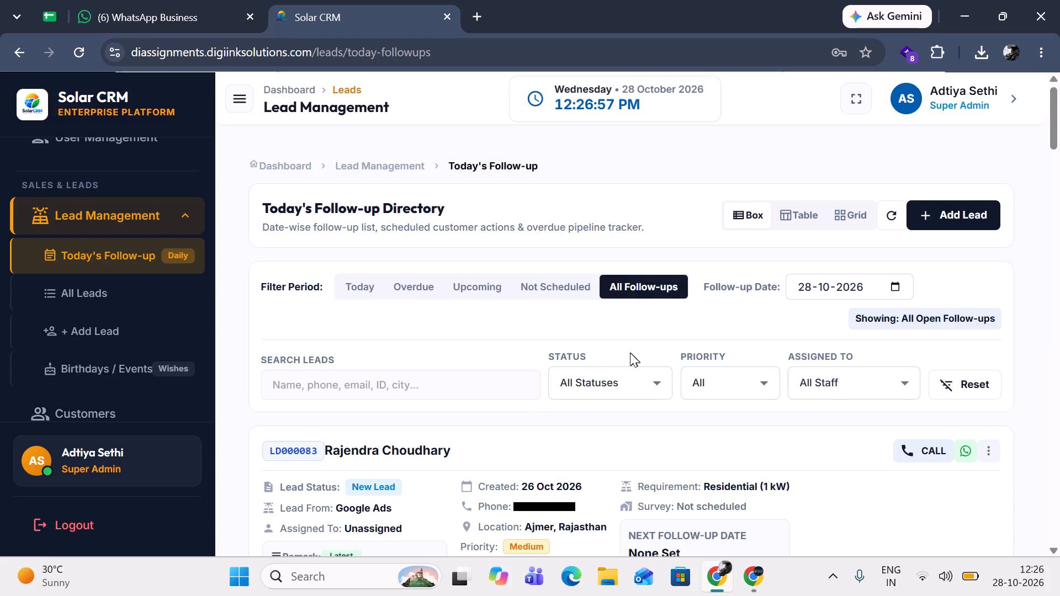
scroll(517, 373, down, 7)
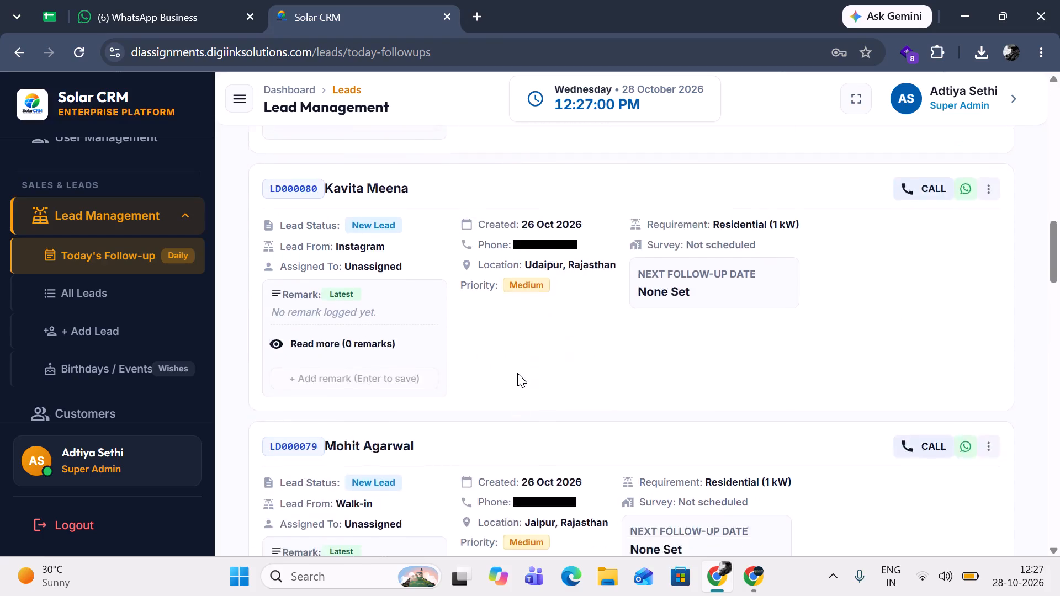
scroll(517, 373, up, 8)
Open the Birthdays / Events page of lead management.
scroll(103, 288, down, 1)
click(141, 262)
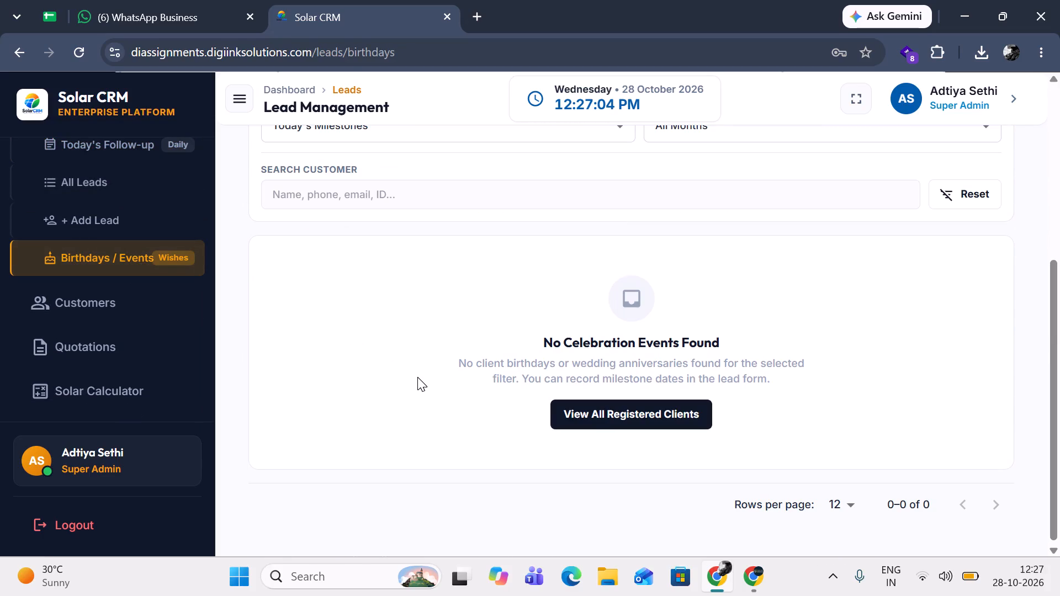
click(123, 185)
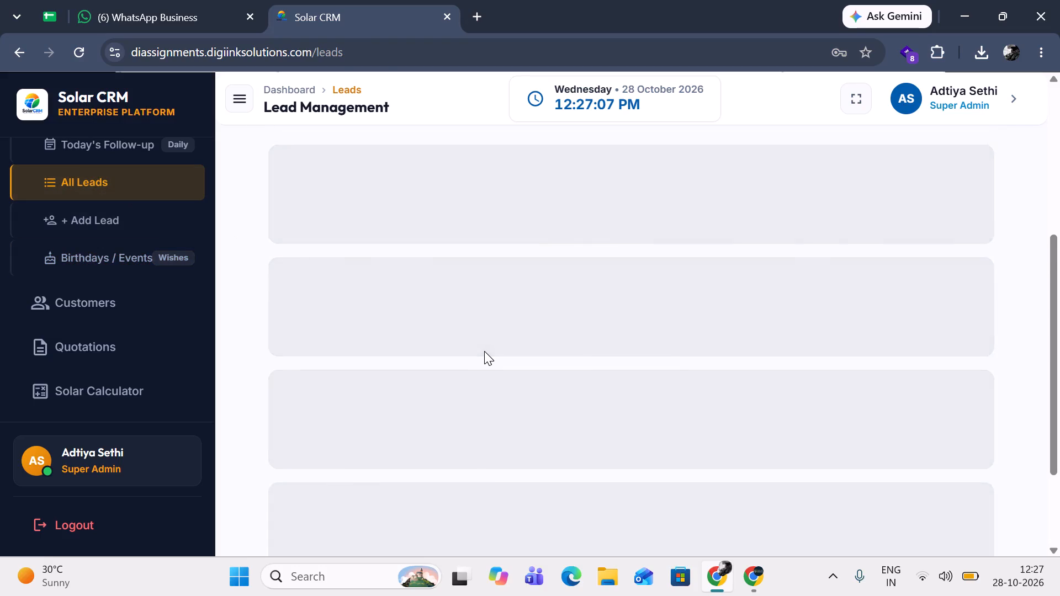
scroll(627, 312, up, 5)
click(641, 221)
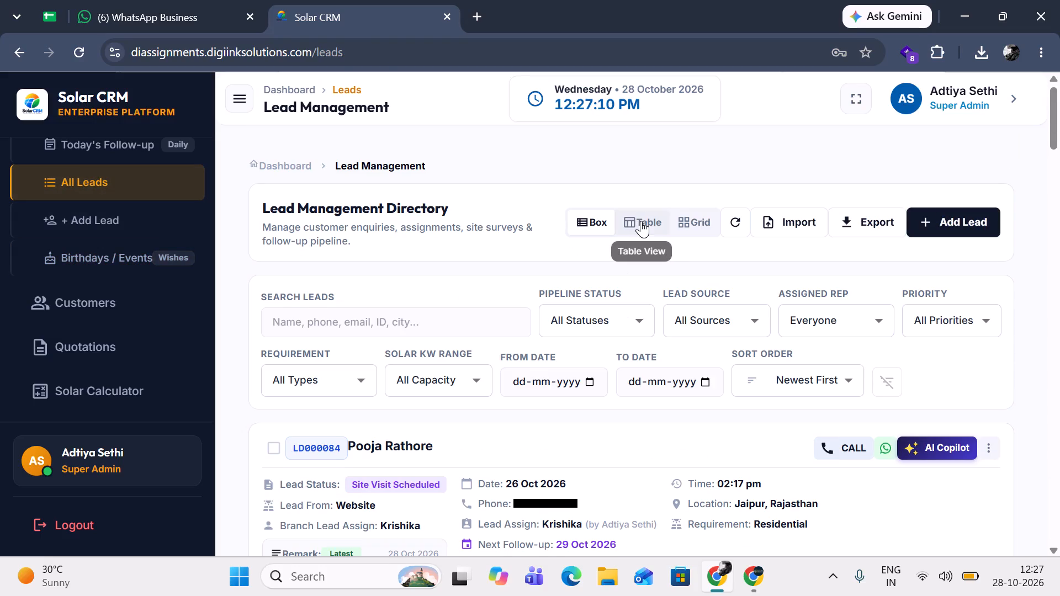
scroll(644, 453, down, 1)
scroll(644, 453, up, 1)
scroll(775, 461, left, 2)
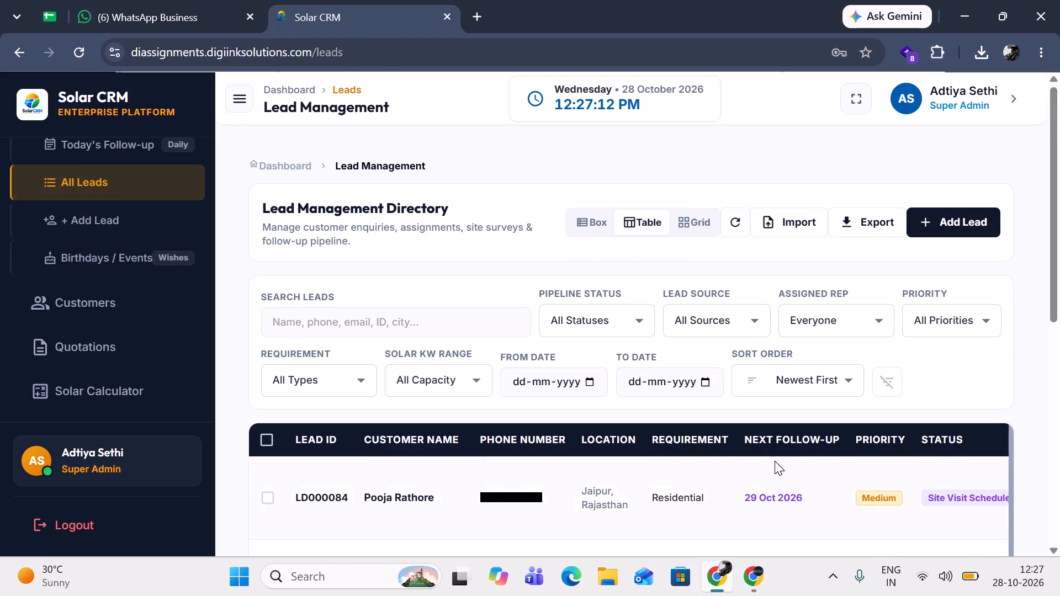
scroll(775, 461, left, 2)
click(994, 497)
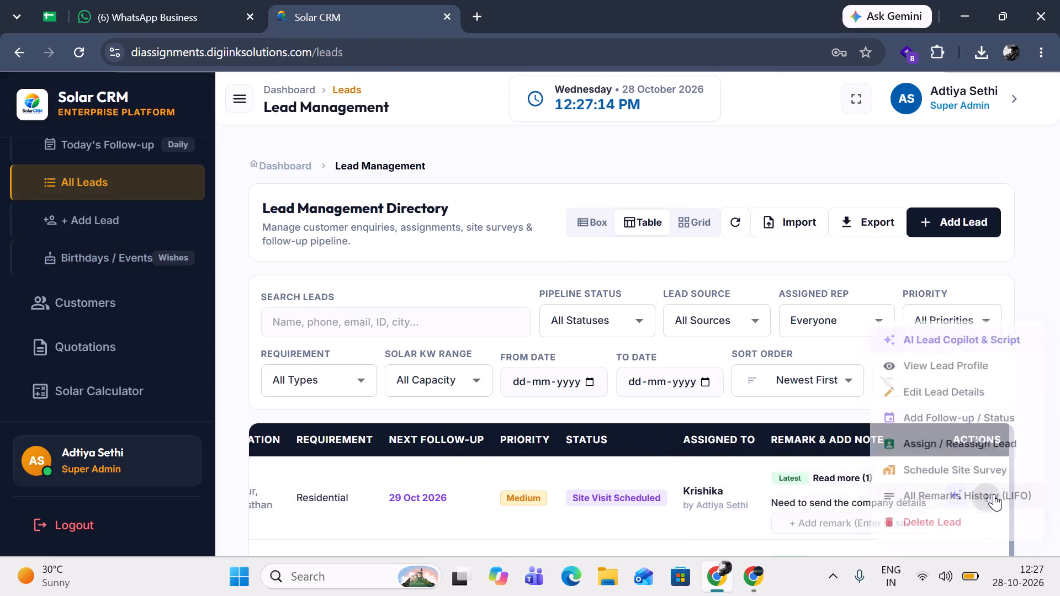
click(972, 379)
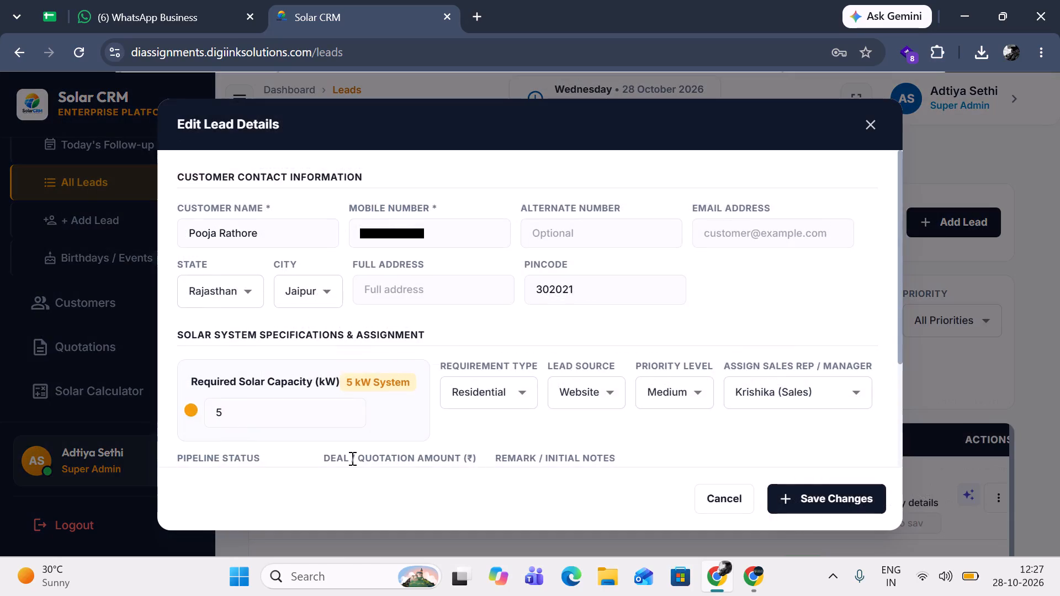
scroll(351, 458, down, 4)
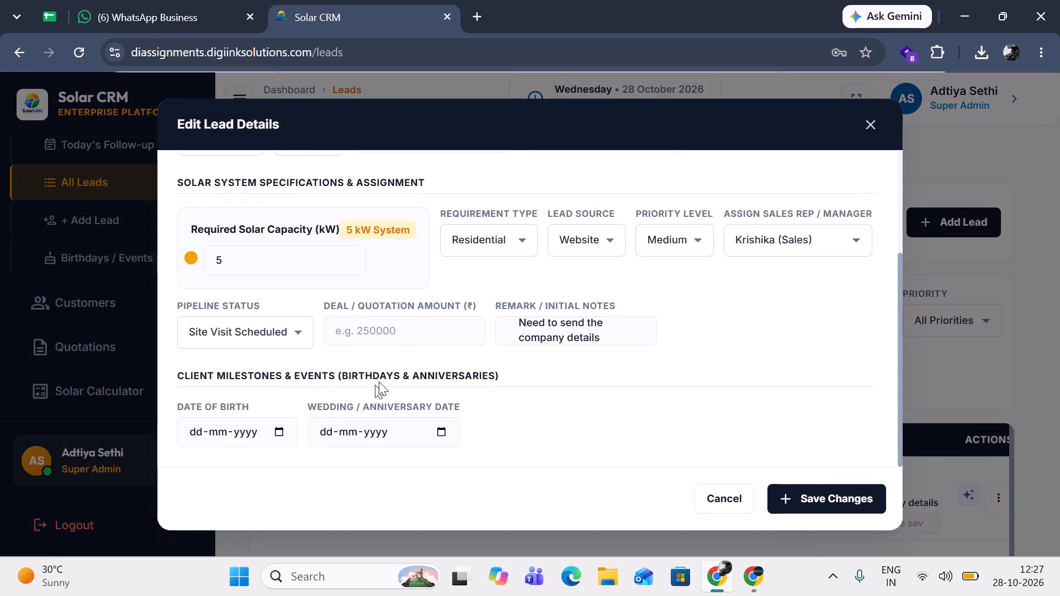
click(269, 427)
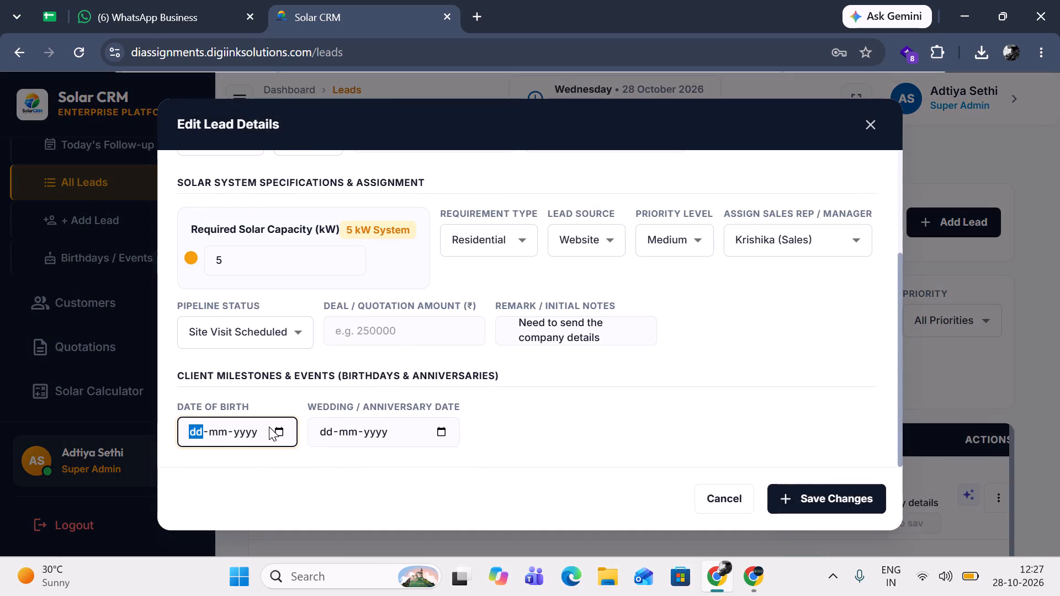
click(275, 432)
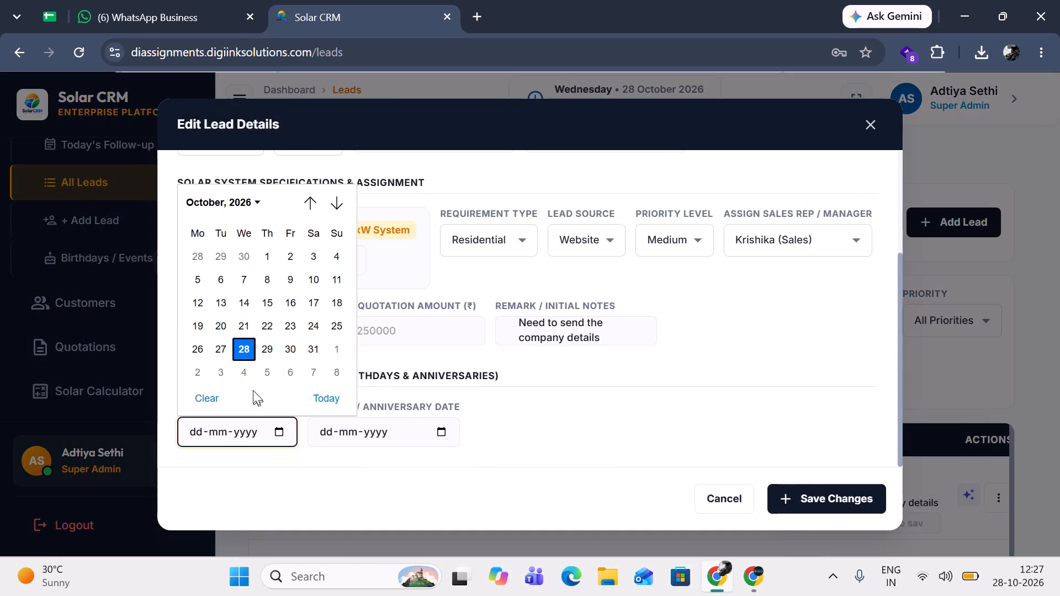
click(245, 349)
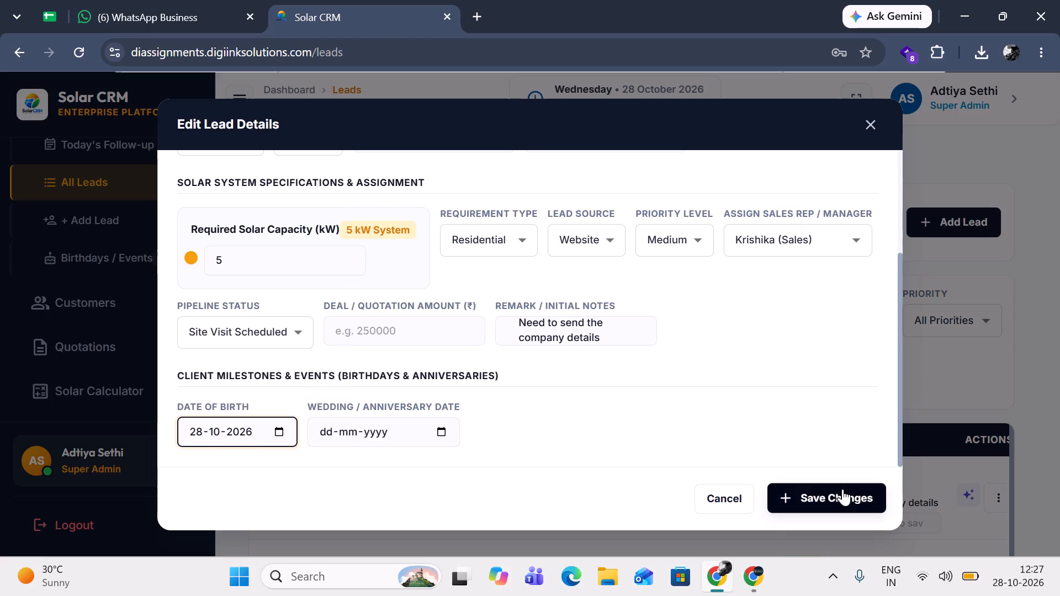
click(842, 489)
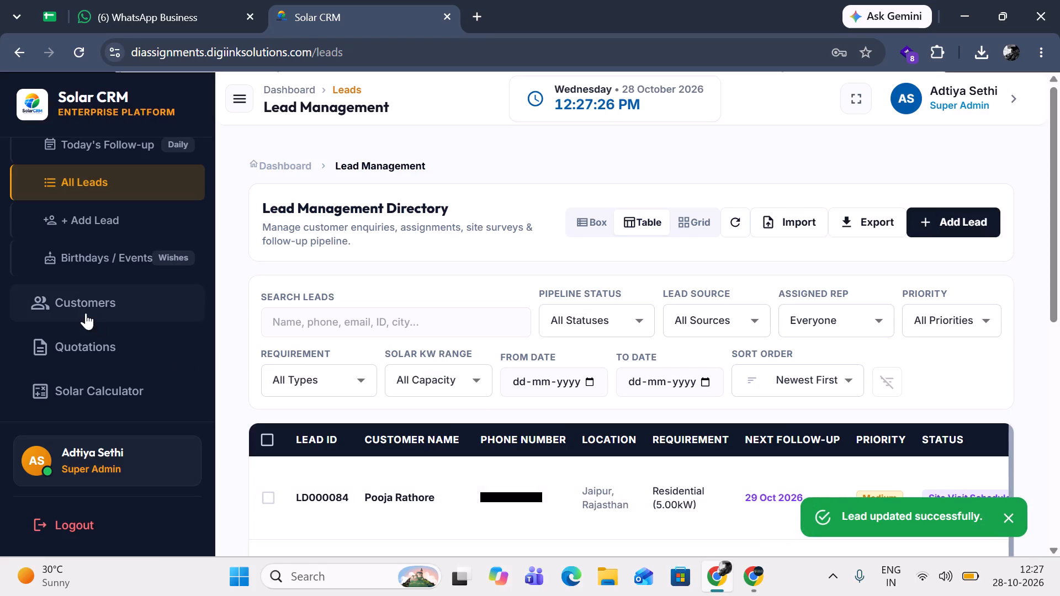
Open the Birthdays / Events page and review the client entry listed under Today's Milestones.
click(132, 247)
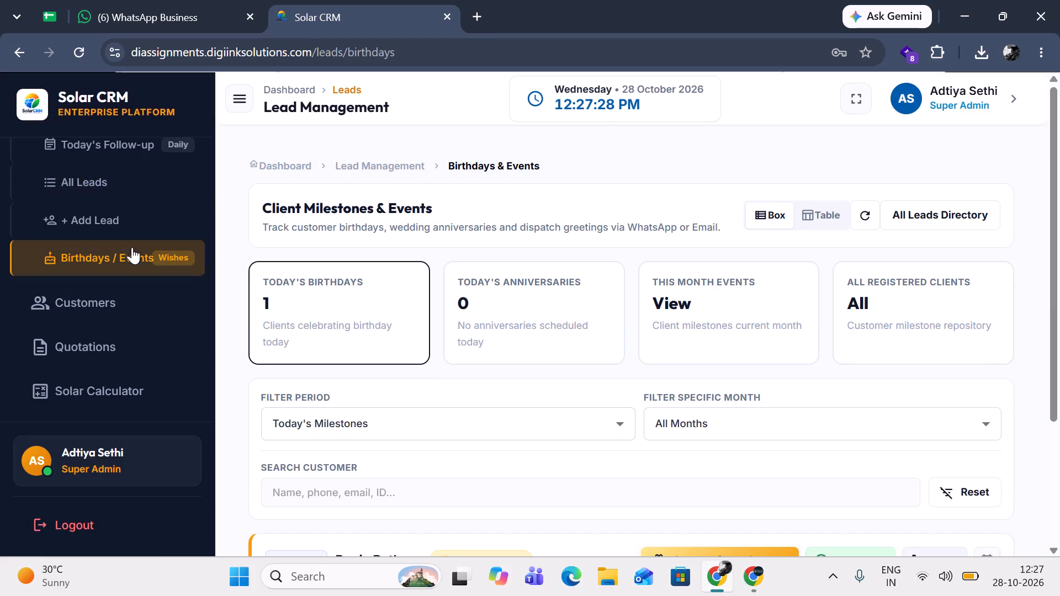
scroll(386, 389, down, 2)
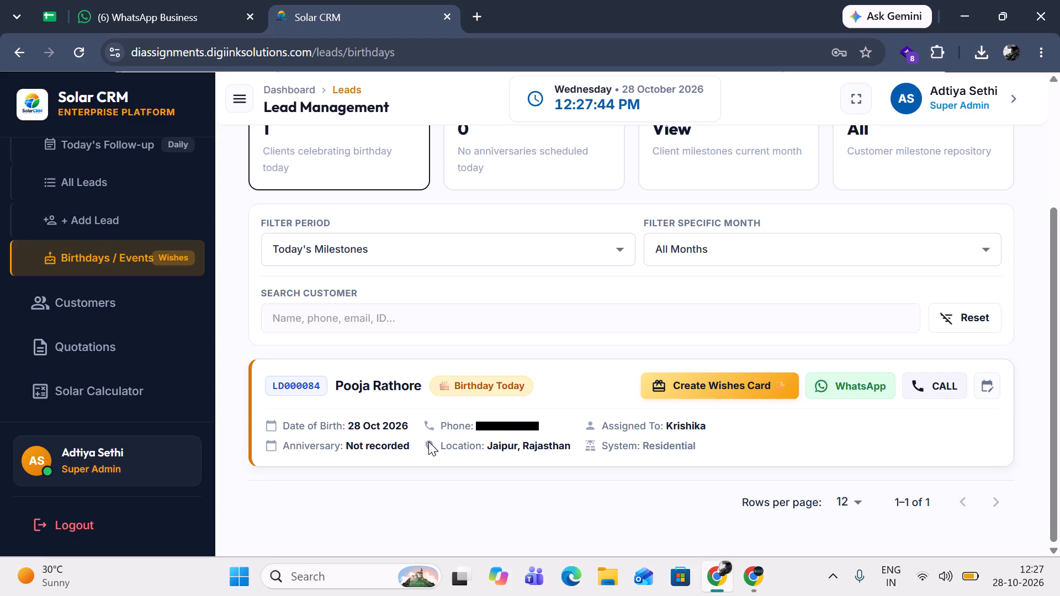
click(772, 375)
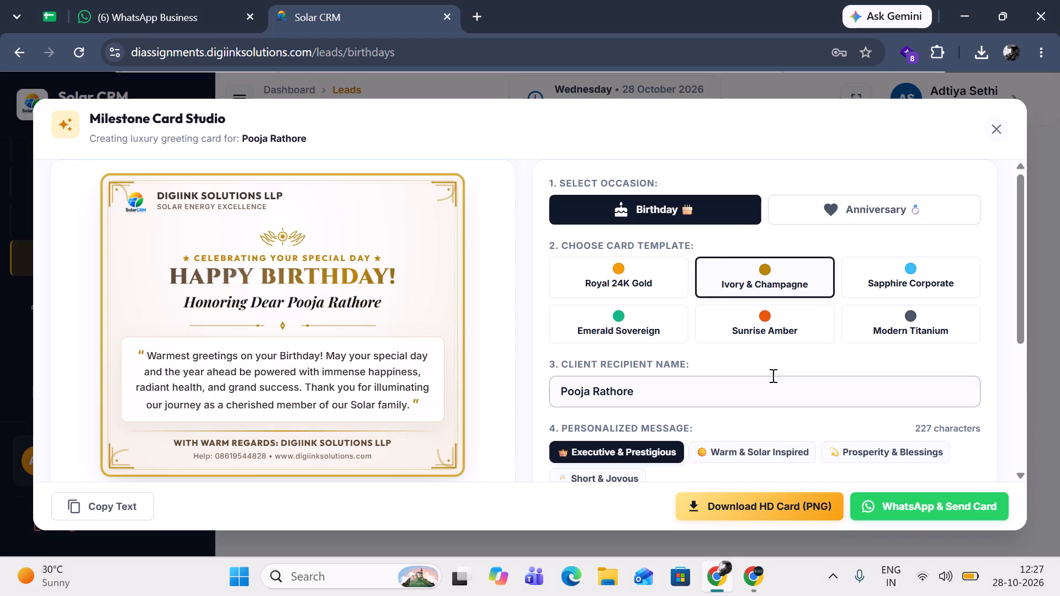
click(854, 216)
click(671, 265)
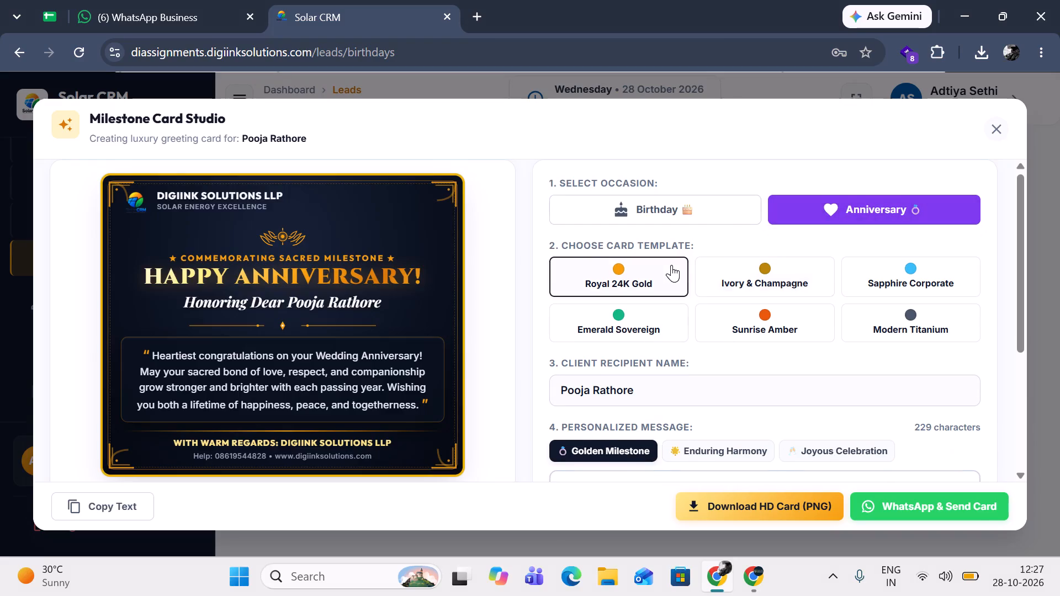
scroll(671, 342, down, 1)
click(737, 332)
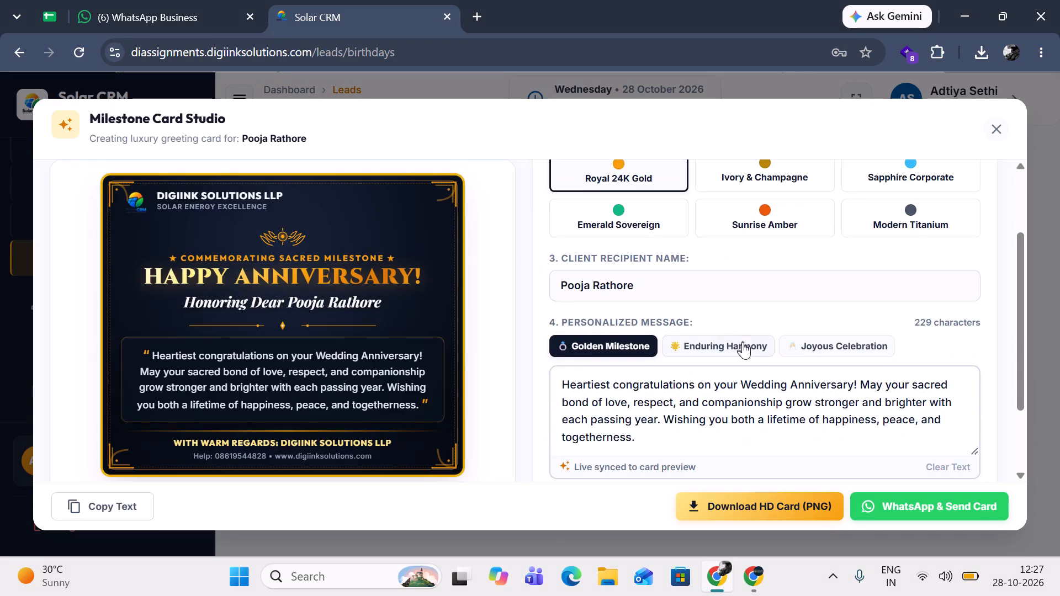
click(743, 342)
click(839, 340)
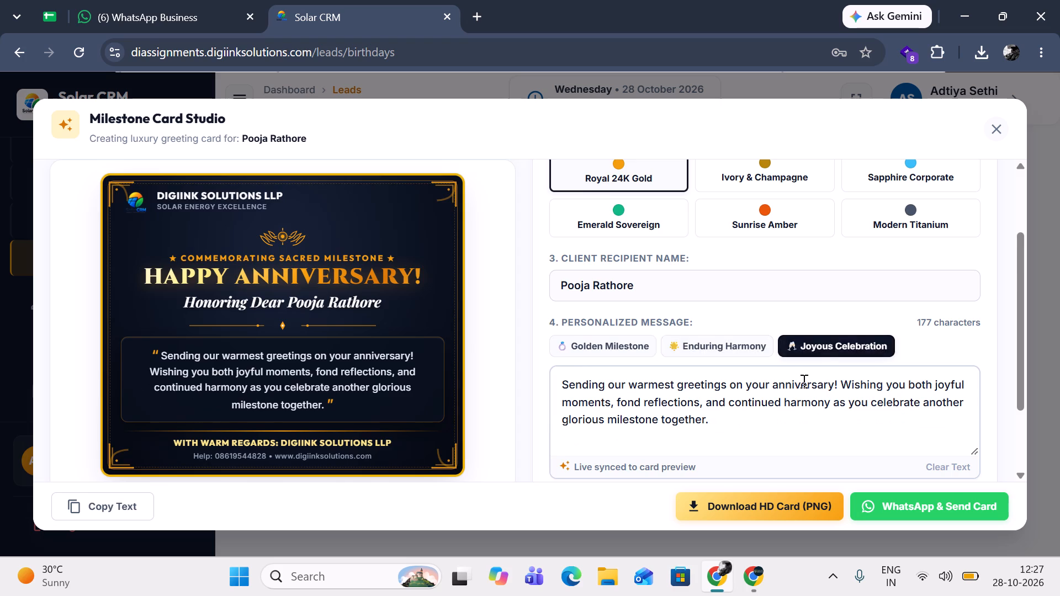
Download the anniversary greeting card as an HD PNG.
scroll(803, 381, down, 2)
click(826, 512)
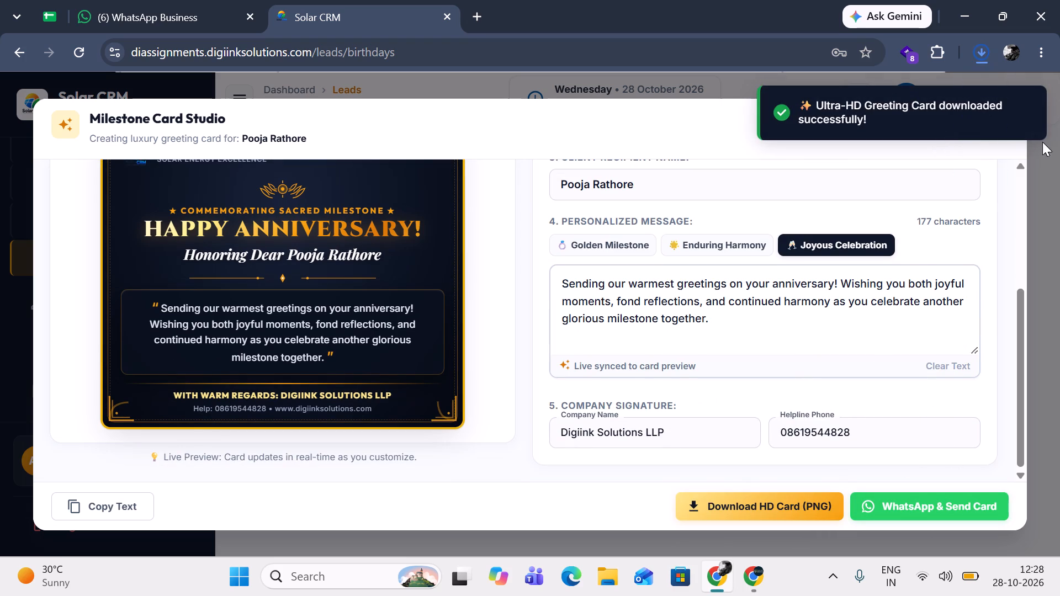
Close the Milestone Card Studio.
key(Escape)
key(Escape)
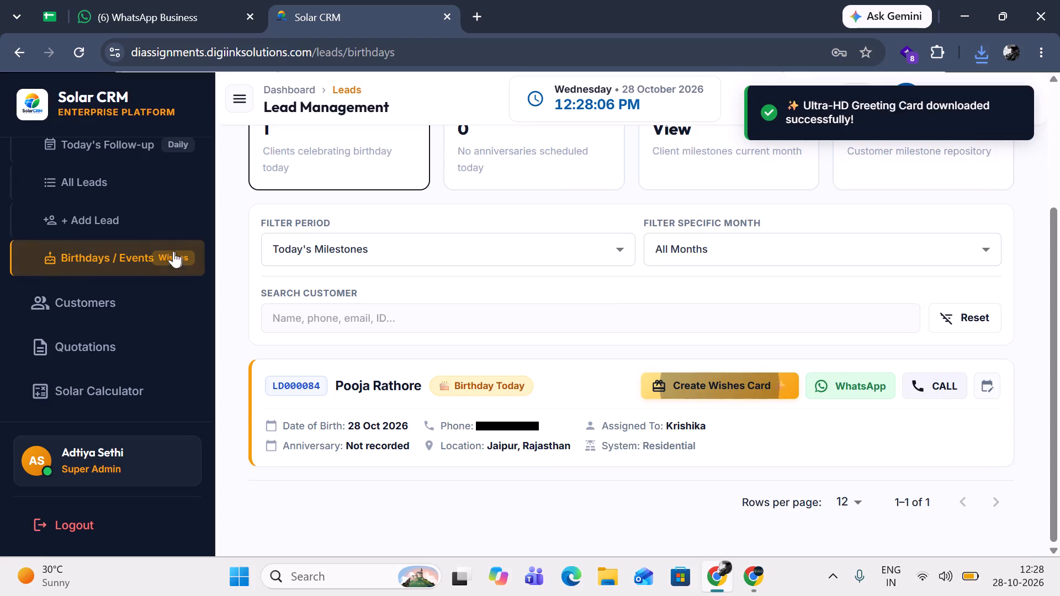
Open the Customers page and look through the customer records and their available actions.
click(140, 291)
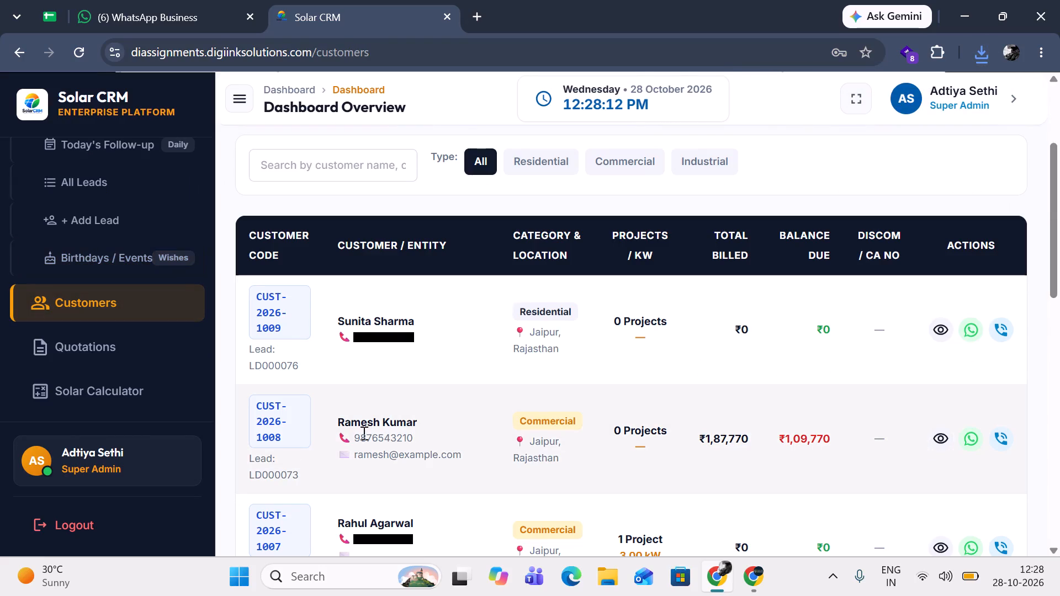
scroll(490, 438, down, 2)
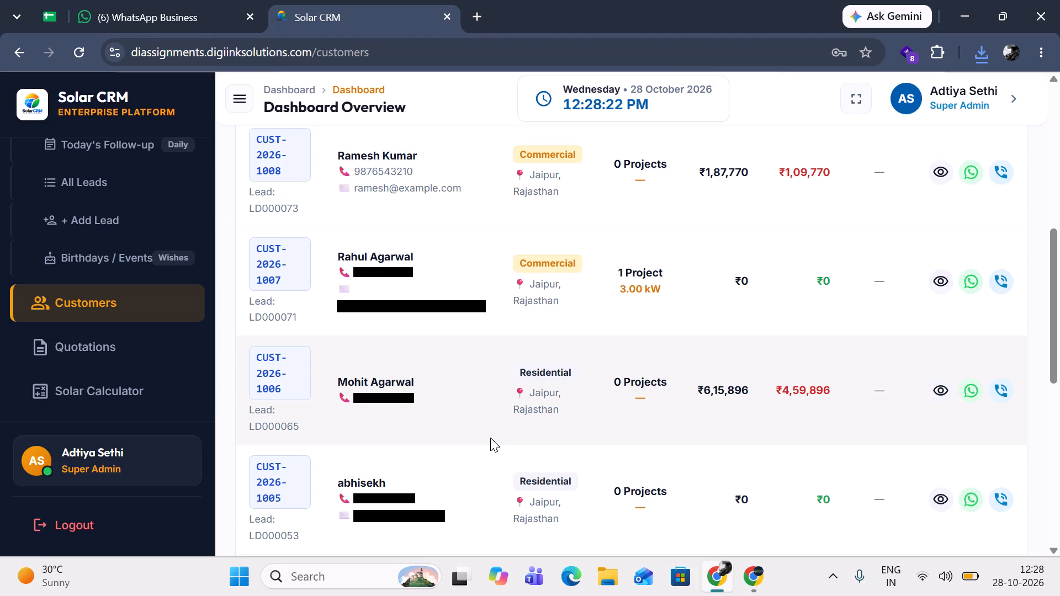
scroll(586, 368, up, 2)
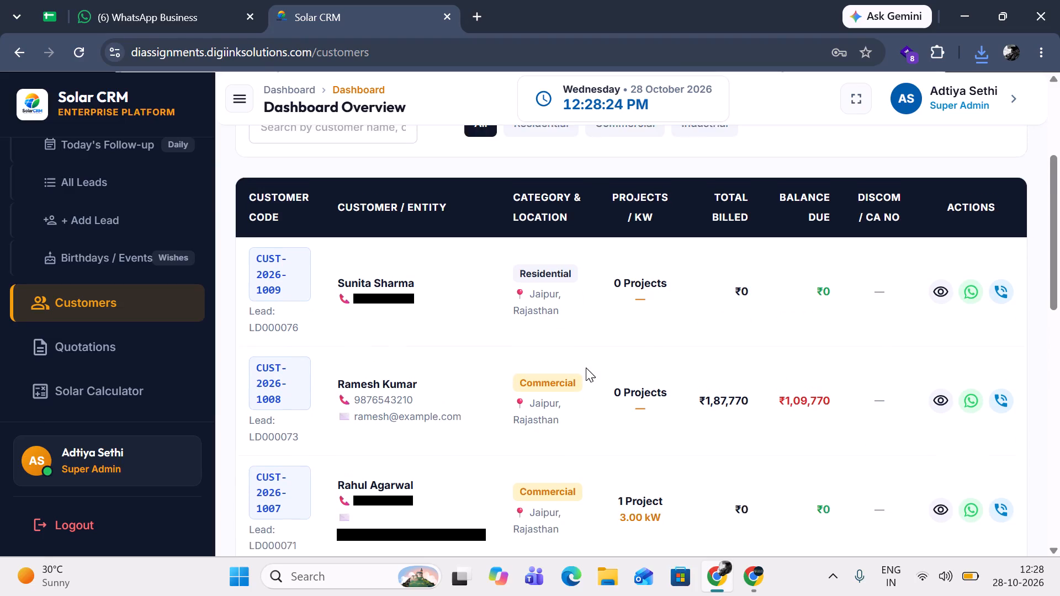
scroll(586, 368, left, 4)
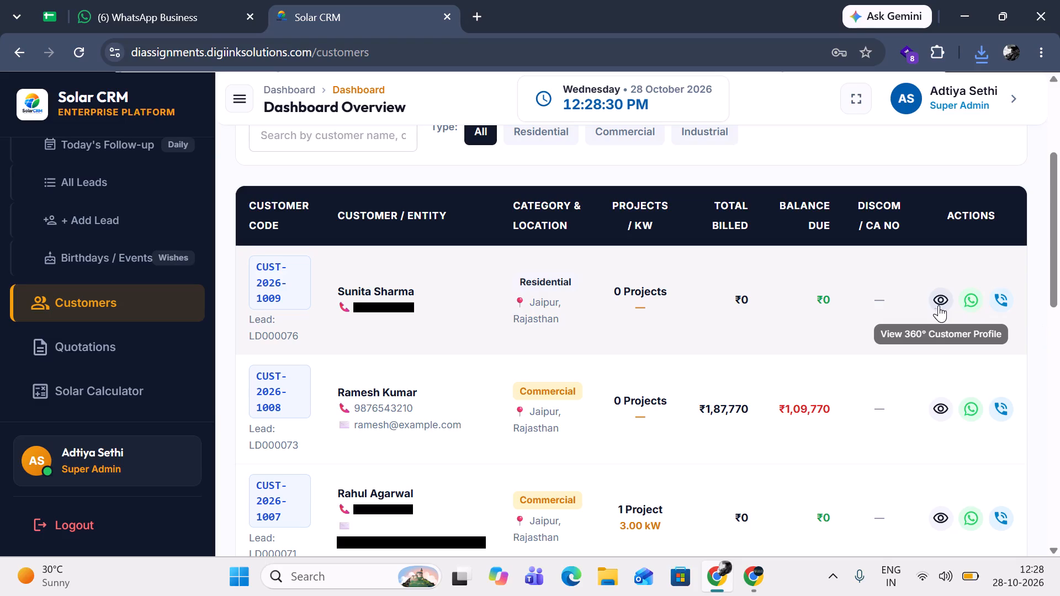
Open the Quotations page.
click(144, 347)
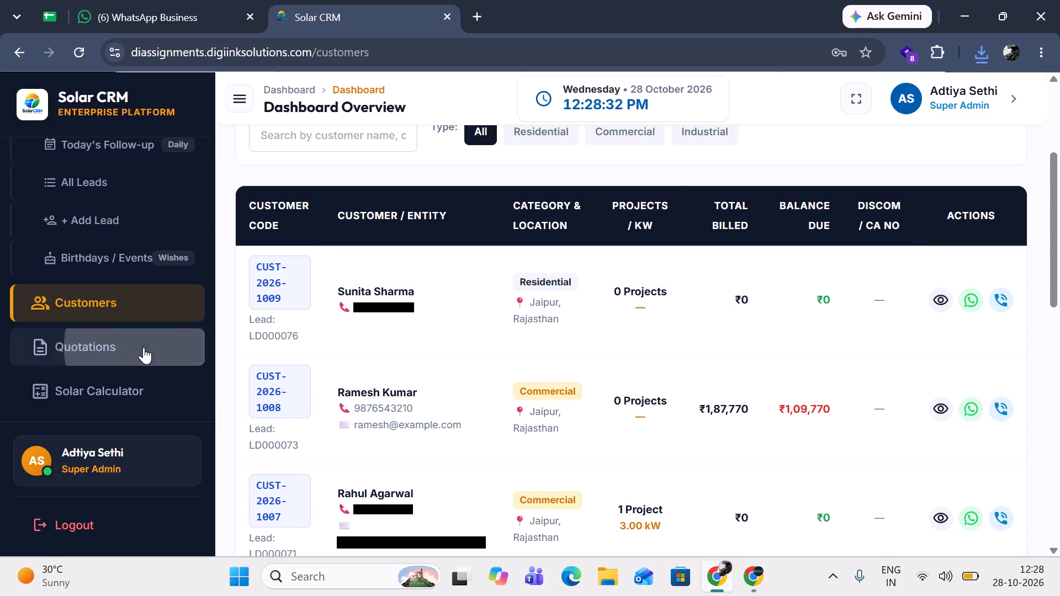
scroll(161, 358, down, 1)
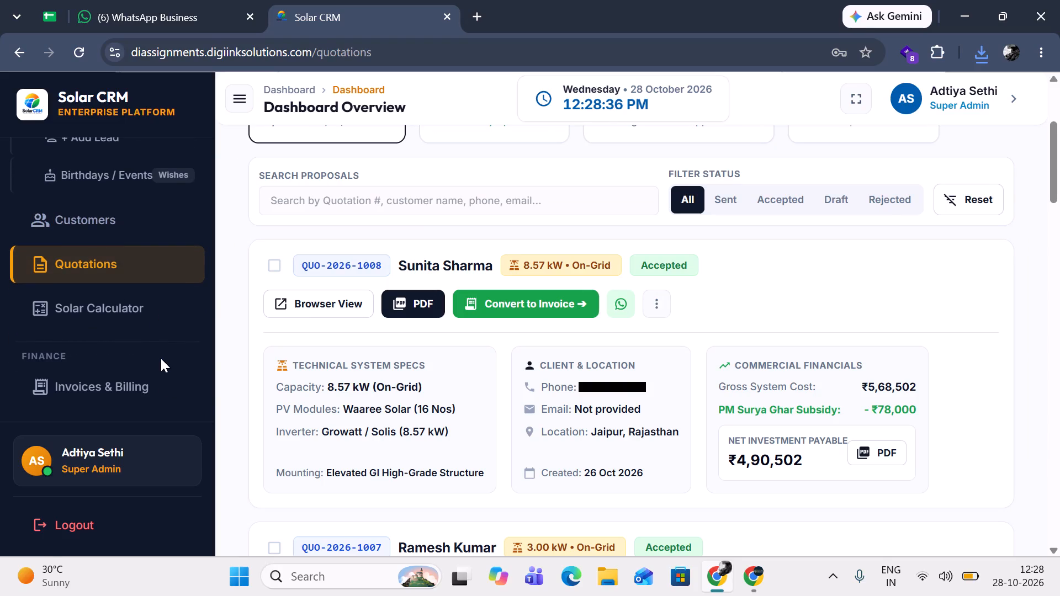
Open the Solar Calculator, try a monthly electricity bill of ₹10,000, and view the Monthly Units mode.
click(94, 310)
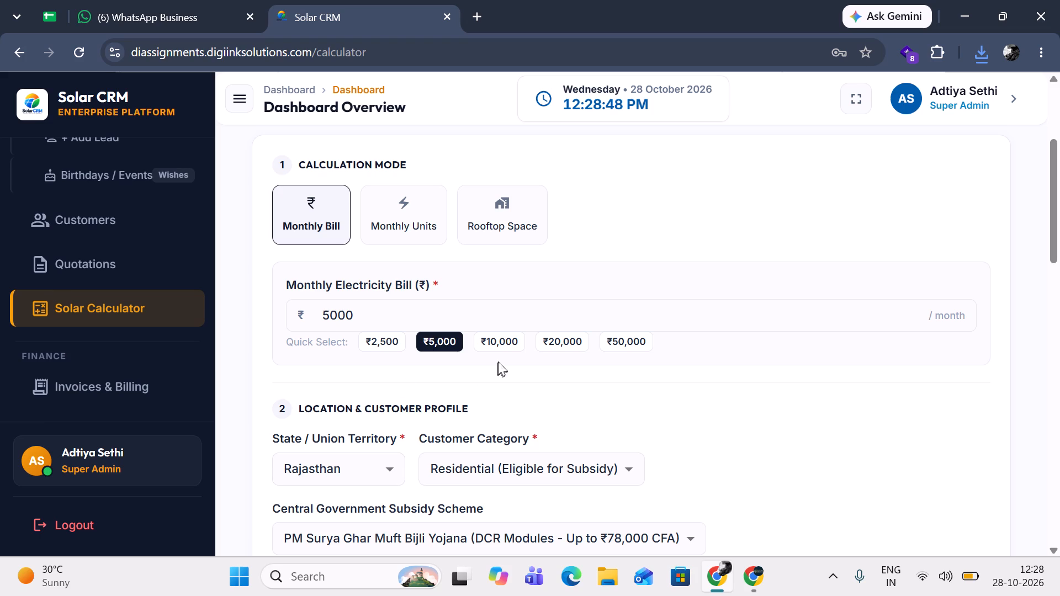
click(508, 349)
click(415, 225)
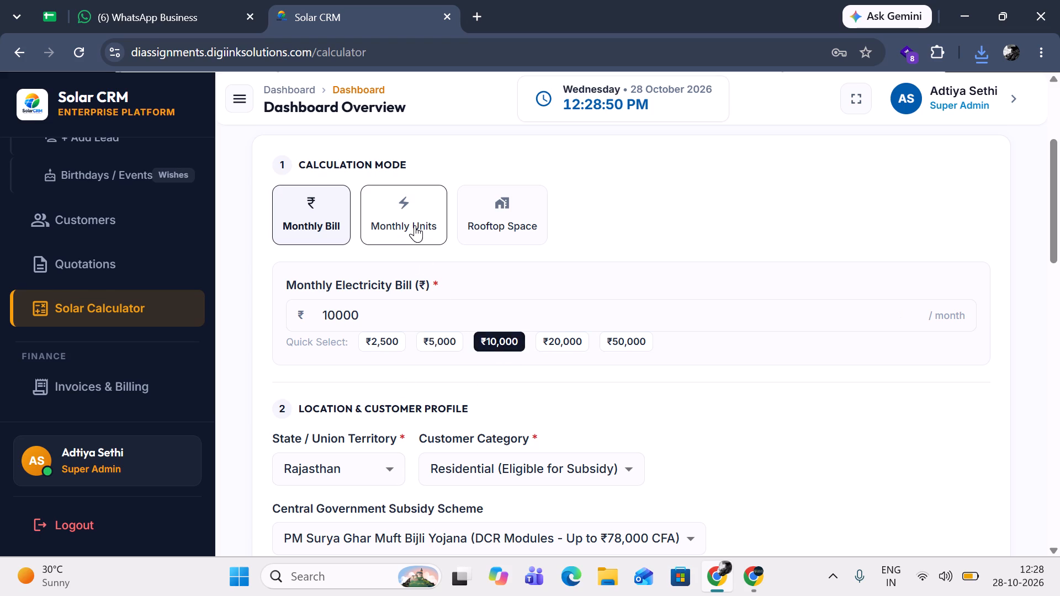
Set the calculation mode to Rooftop Space with 1000 sq.ft available and 70% usable roof space.
click(497, 219)
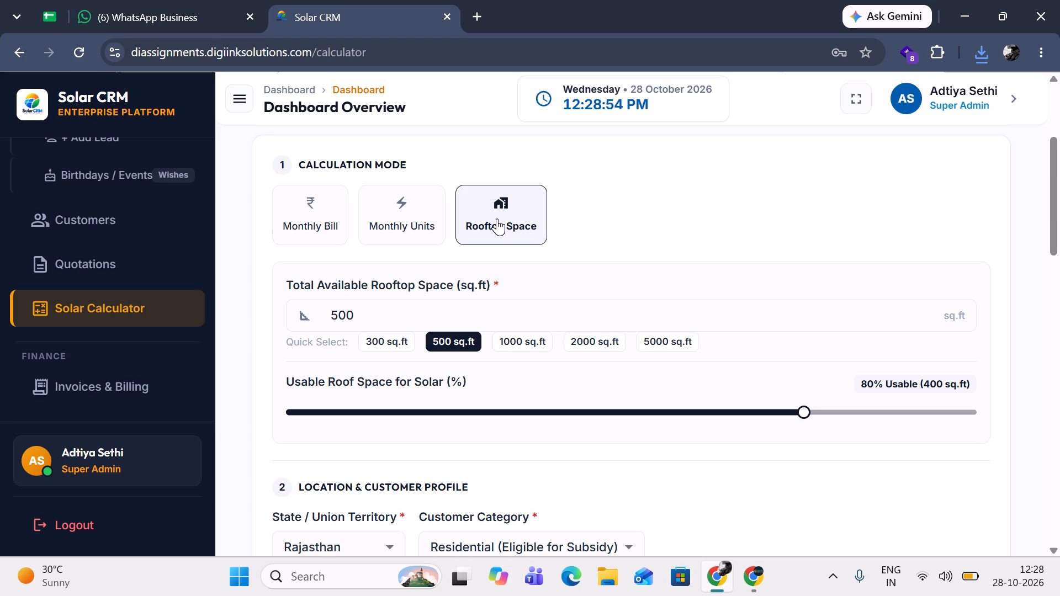
click(529, 346)
drag(815, 410, 729, 419)
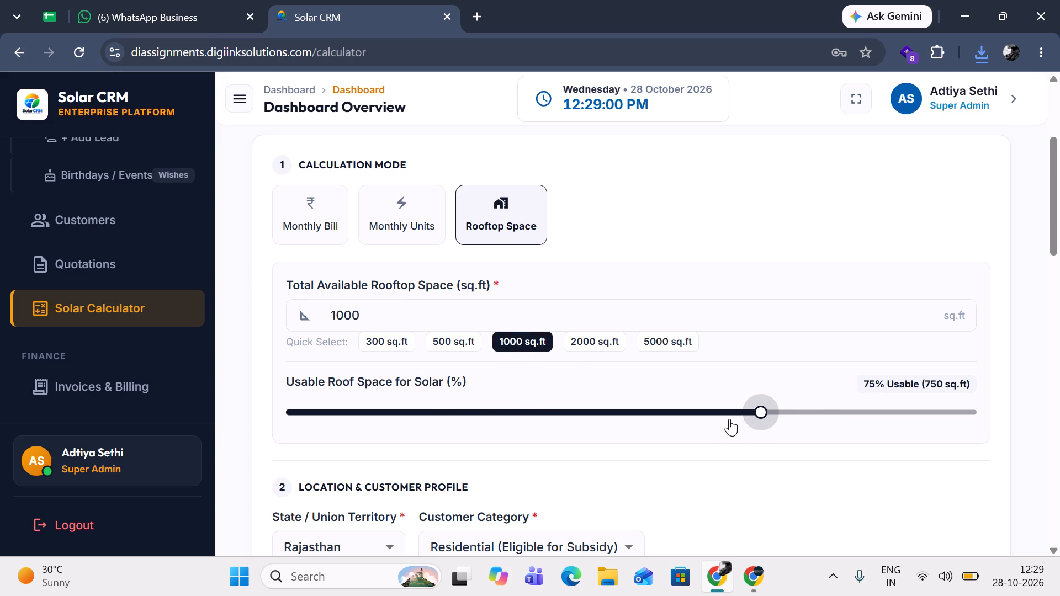
drag(729, 419, 727, 419)
Choose Rajasthan, Residential (Eligible for Subsidy) and the PM Surya Ghar Muft Bijli Yojana subsidy scheme for the customer profile.
scroll(727, 419, down, 2)
scroll(727, 419, up, 1)
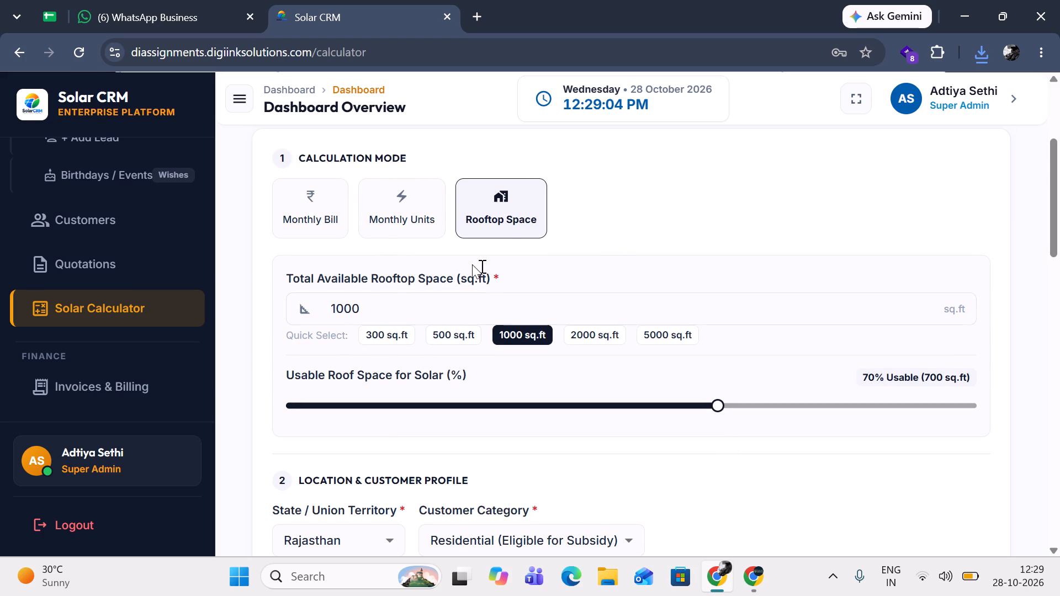
scroll(441, 297, down, 1)
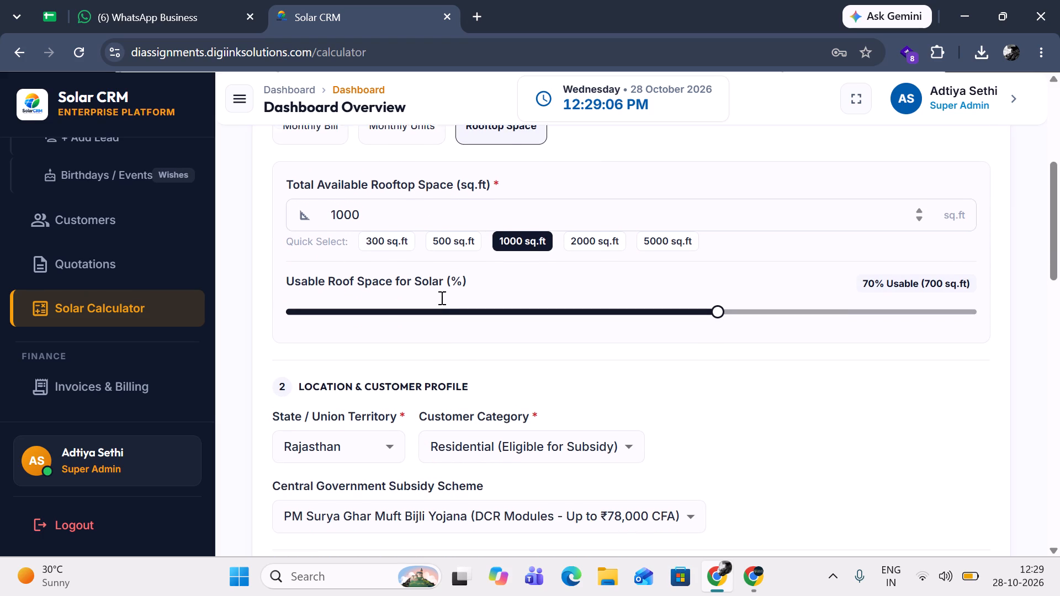
scroll(441, 297, down, 2)
click(390, 279)
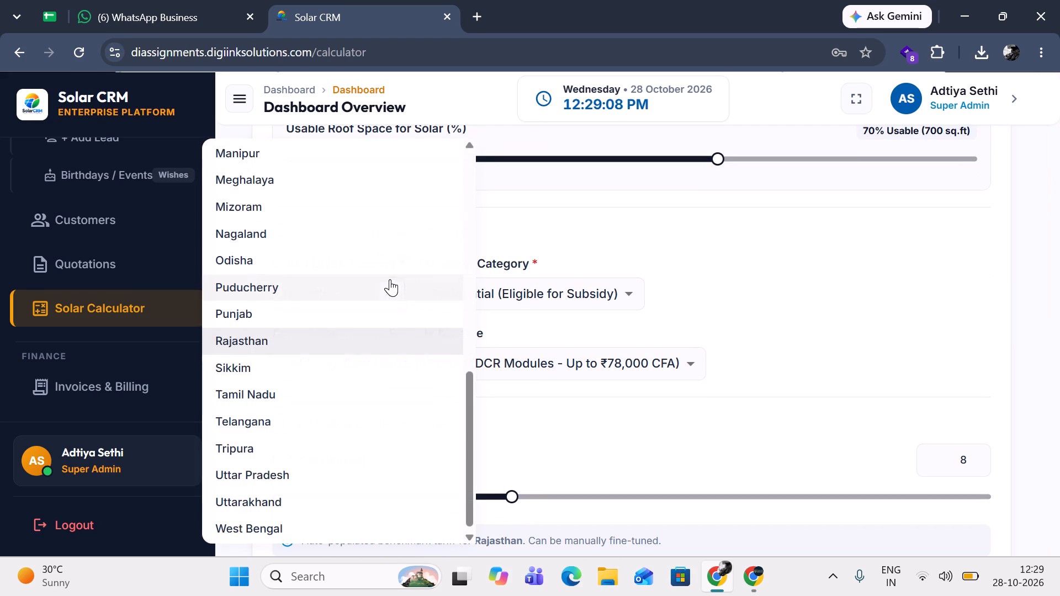
click(398, 344)
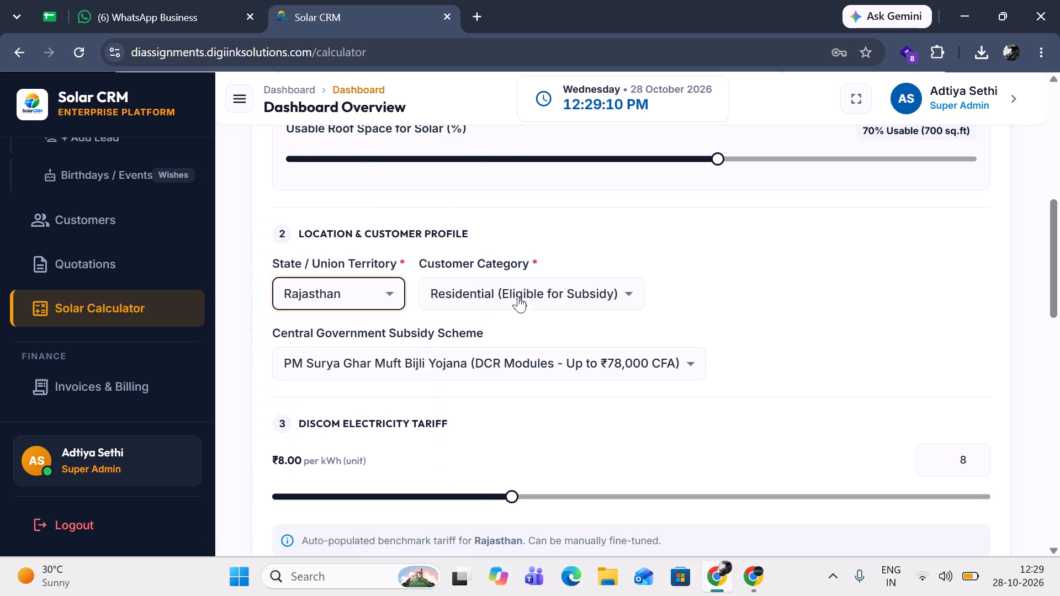
click(528, 295)
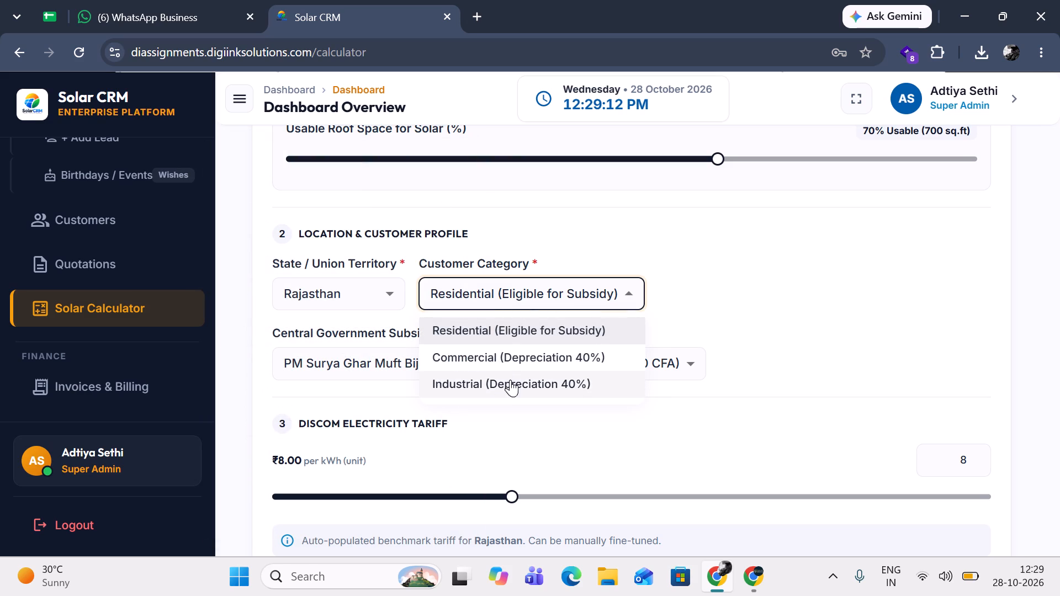
click(575, 313)
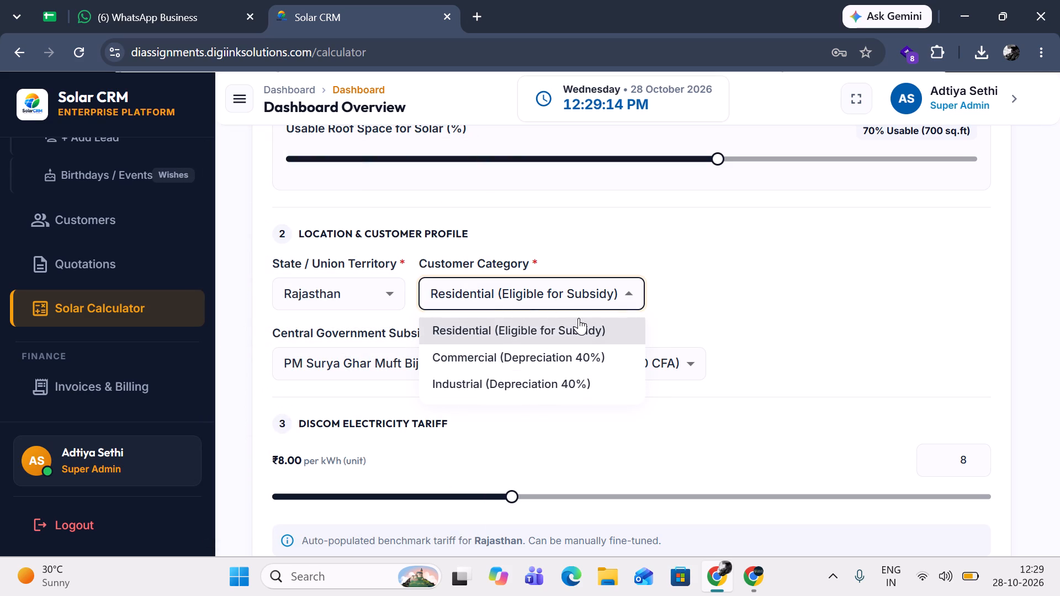
click(579, 318)
click(524, 367)
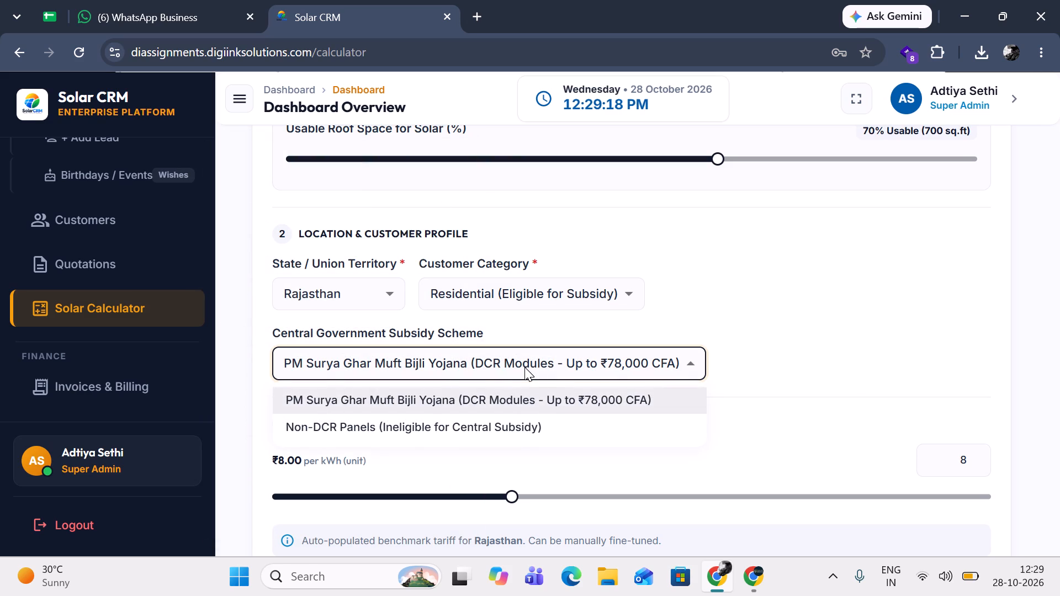
click(554, 389)
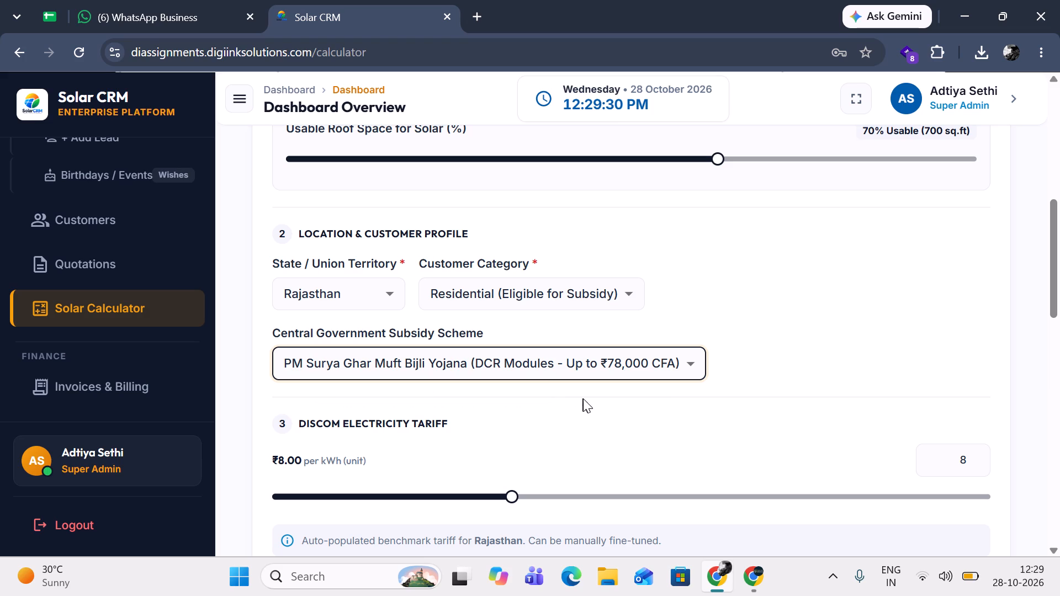
Set the DISCOM electricity tariff to ₹7.75 per kWh and calculate the solar system.
scroll(585, 398, down, 1)
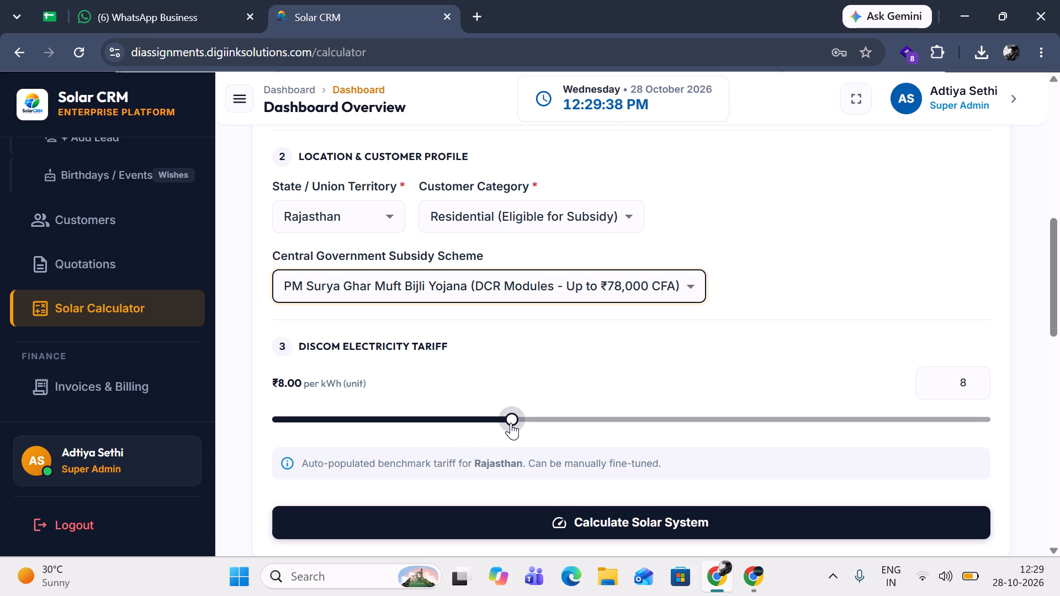
drag(511, 423, 500, 428)
scroll(500, 428, down, 1)
click(674, 323)
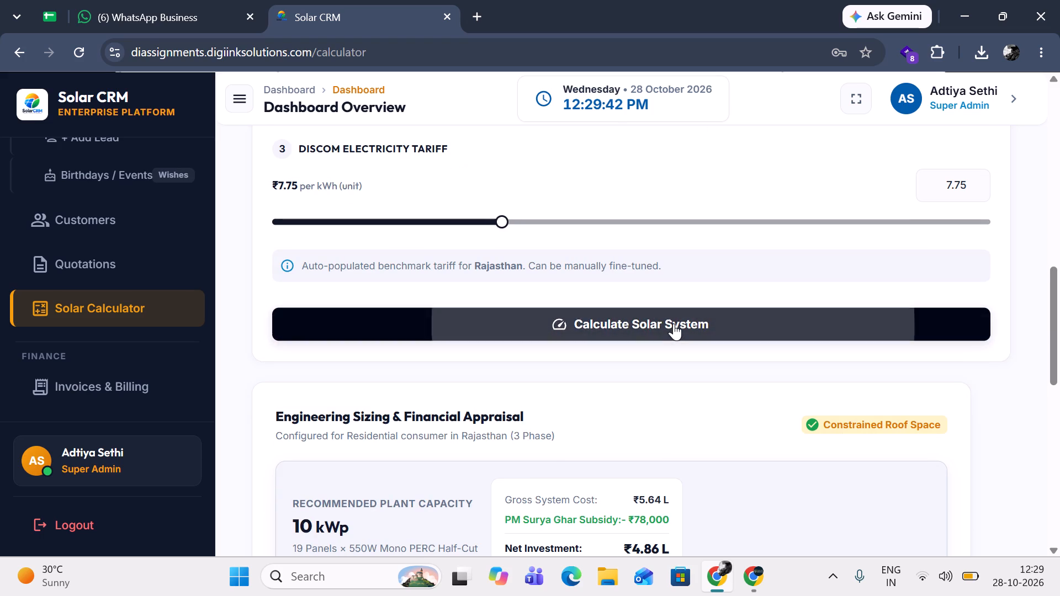
Review the calculated appraisal's financial and BOM, technical and roof clearance, seasonal generation, and 25-year cash flow sections.
scroll(674, 323, up, 1)
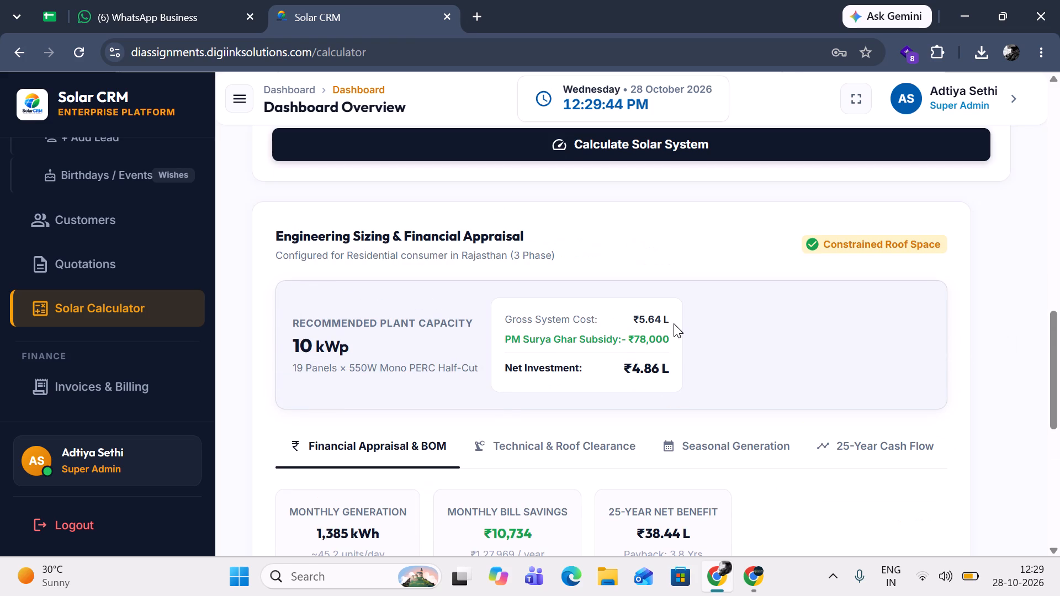
scroll(674, 323, down, 1)
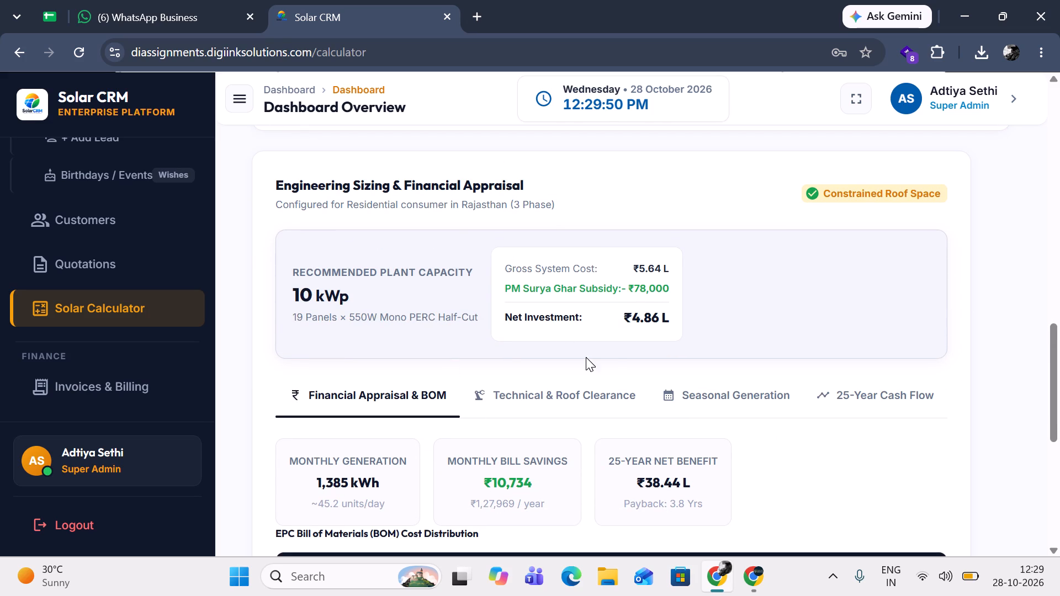
scroll(605, 349, down, 2)
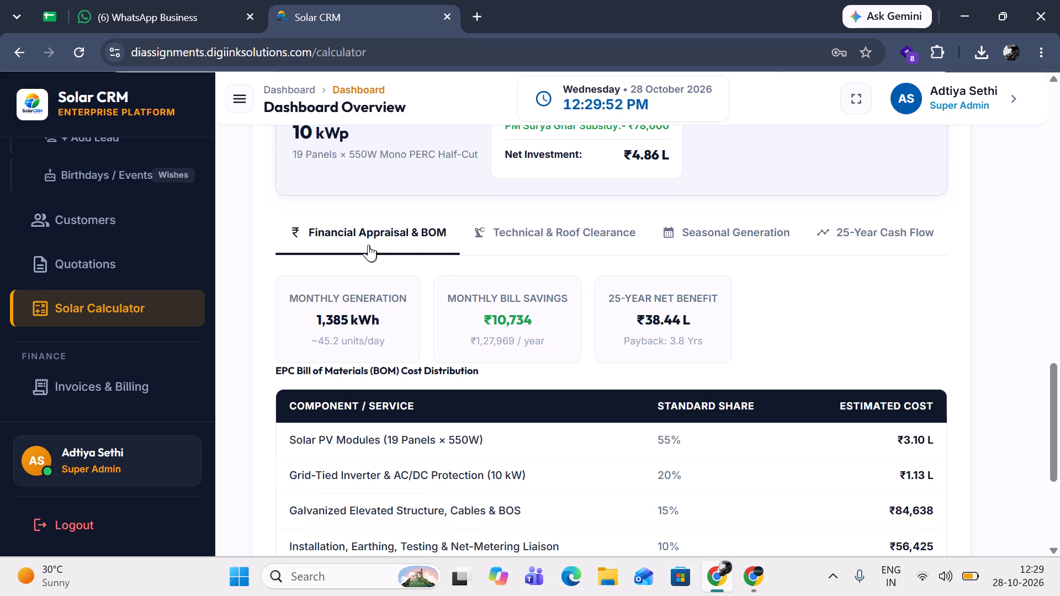
click(529, 236)
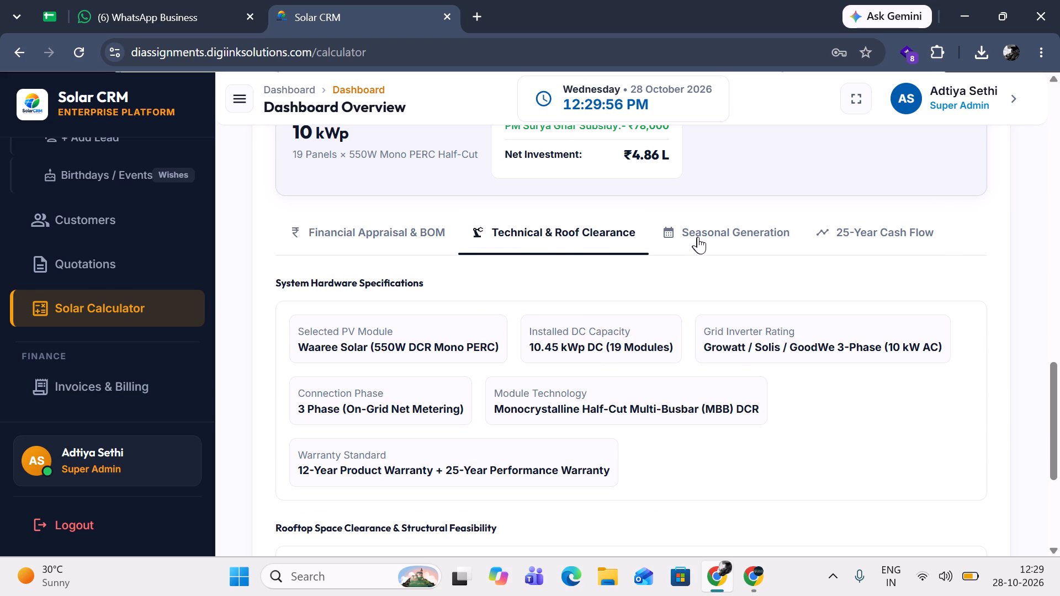
click(703, 238)
scroll(609, 392, down, 1)
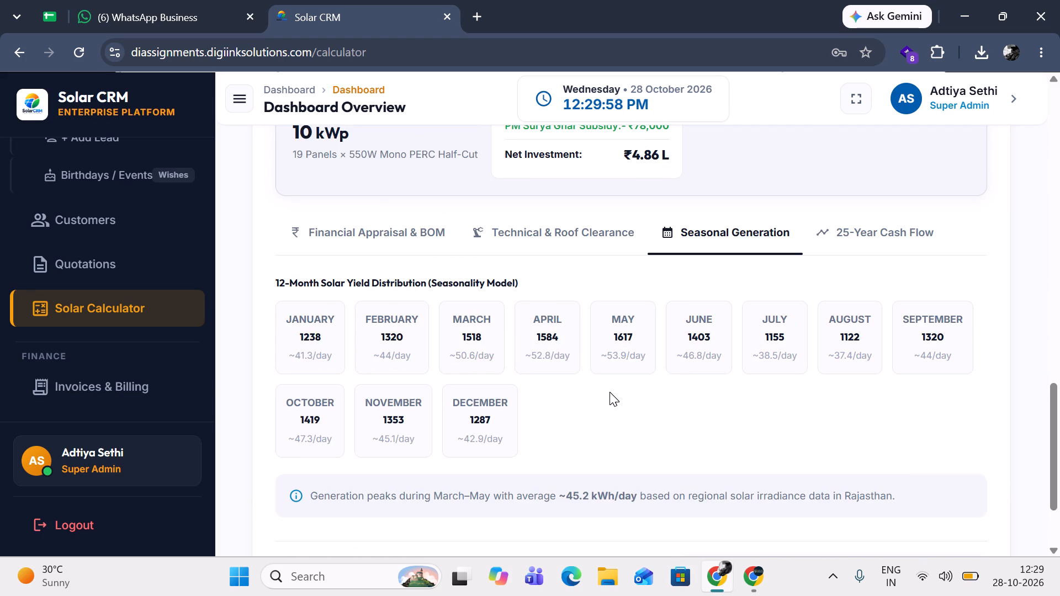
click(892, 234)
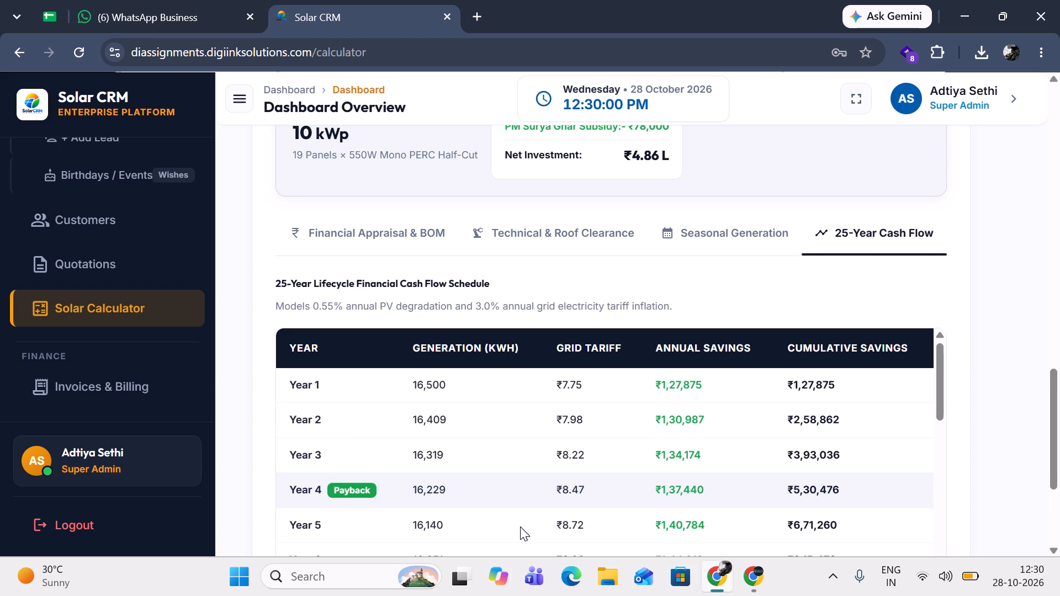
scroll(520, 526, down, 11)
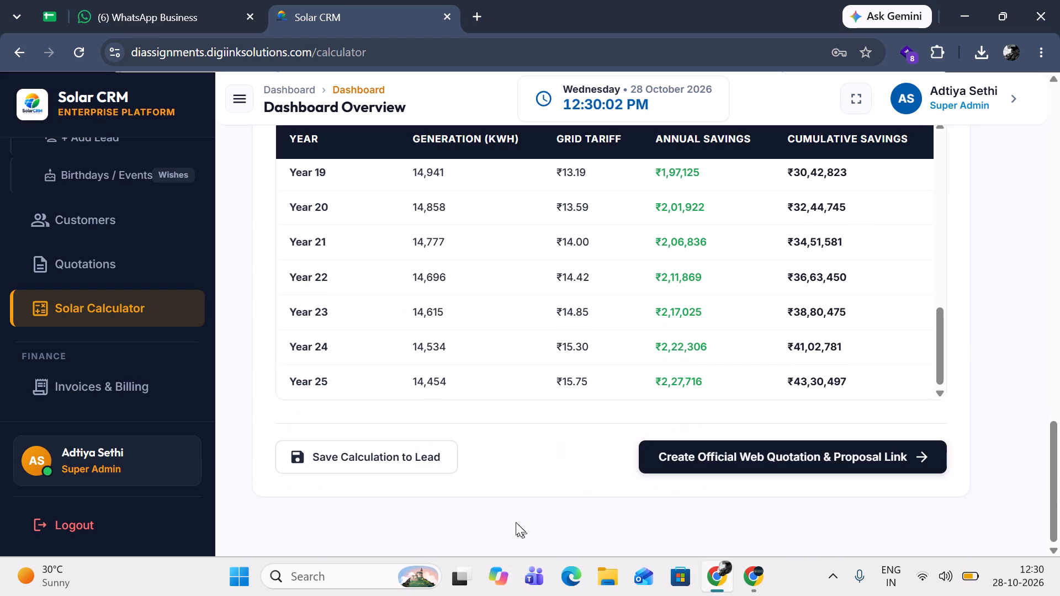
Examine the 25-year cash flow schedule again together with the rooftop space and customer profile inputs behind it.
scroll(597, 314, up, 3)
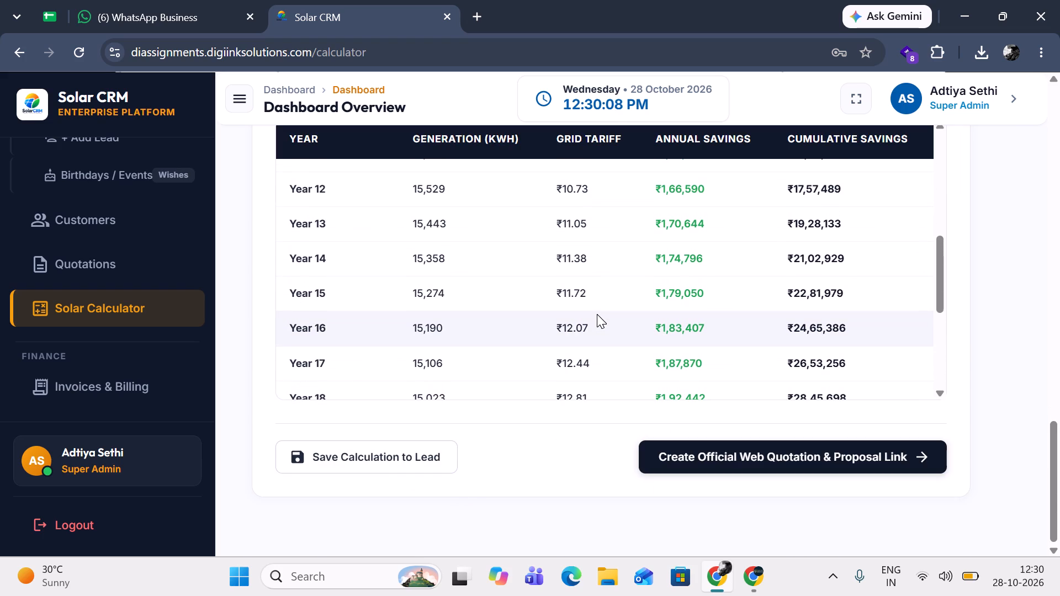
scroll(597, 314, up, 2)
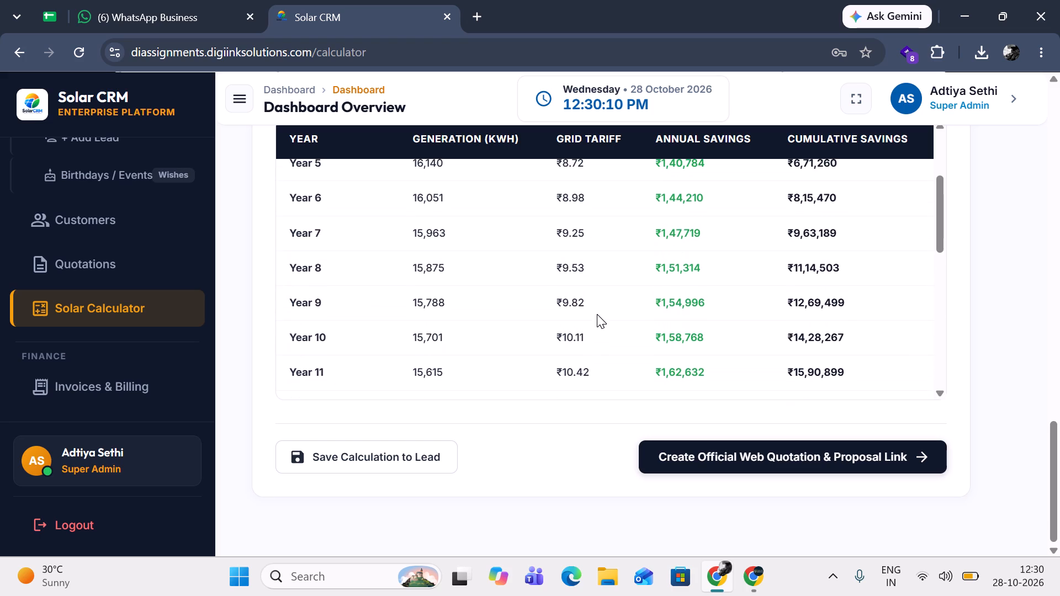
scroll(597, 314, up, 3)
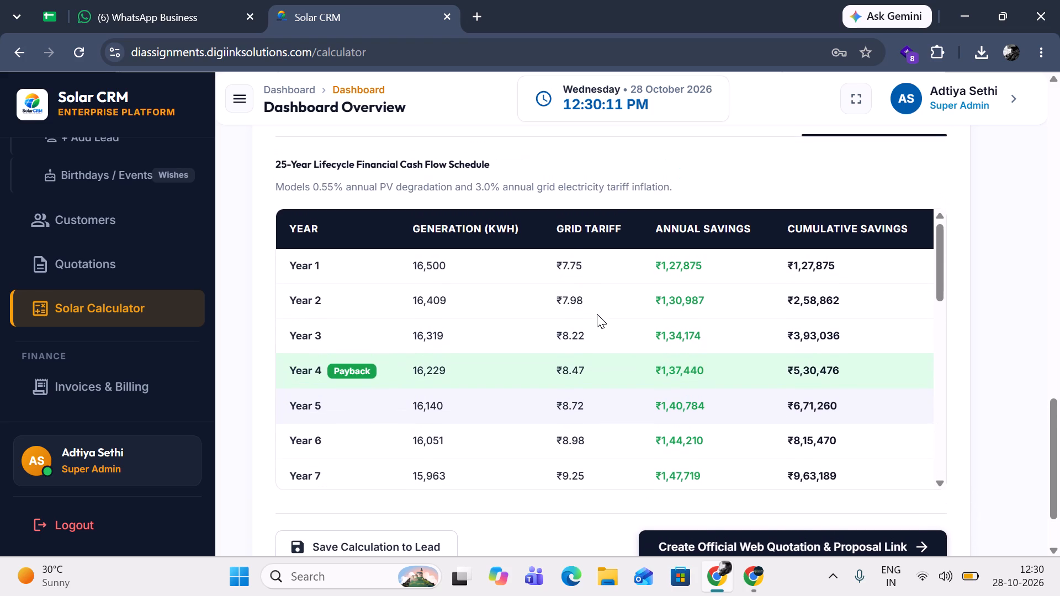
scroll(590, 384, up, 2)
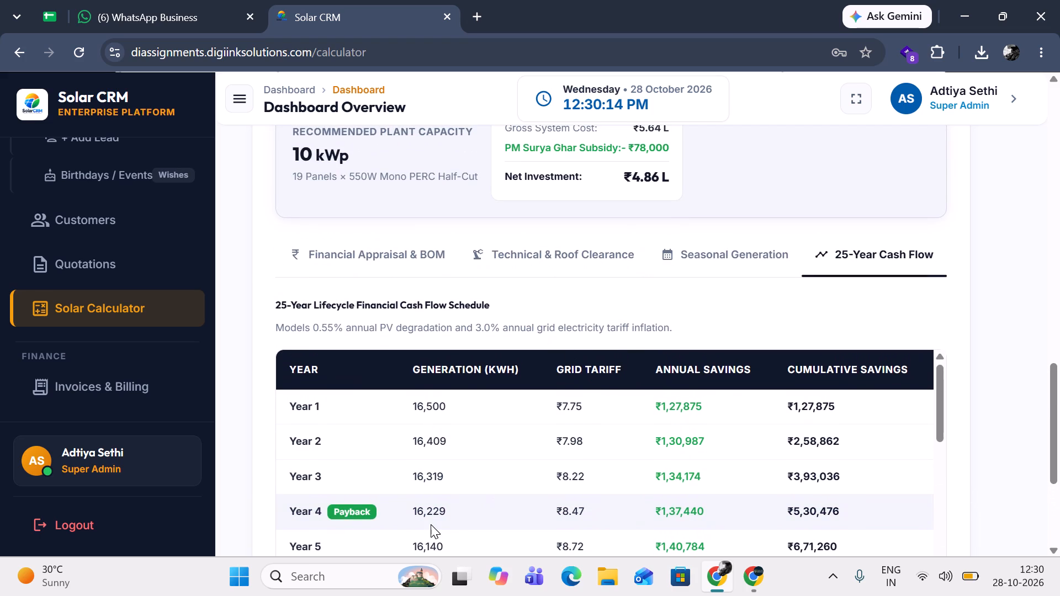
scroll(428, 507, down, 10)
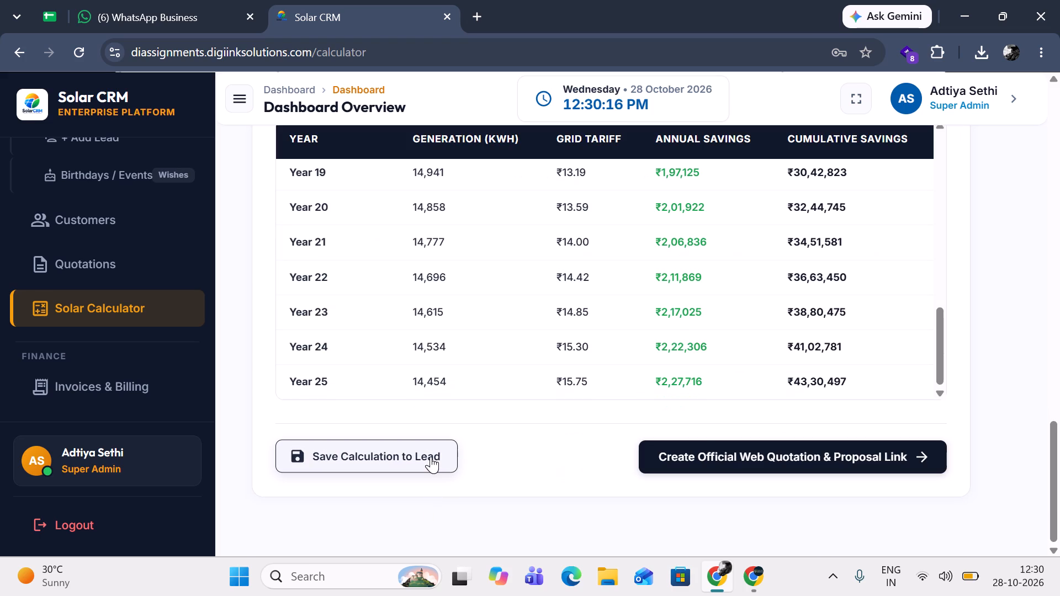
scroll(484, 386, up, 6)
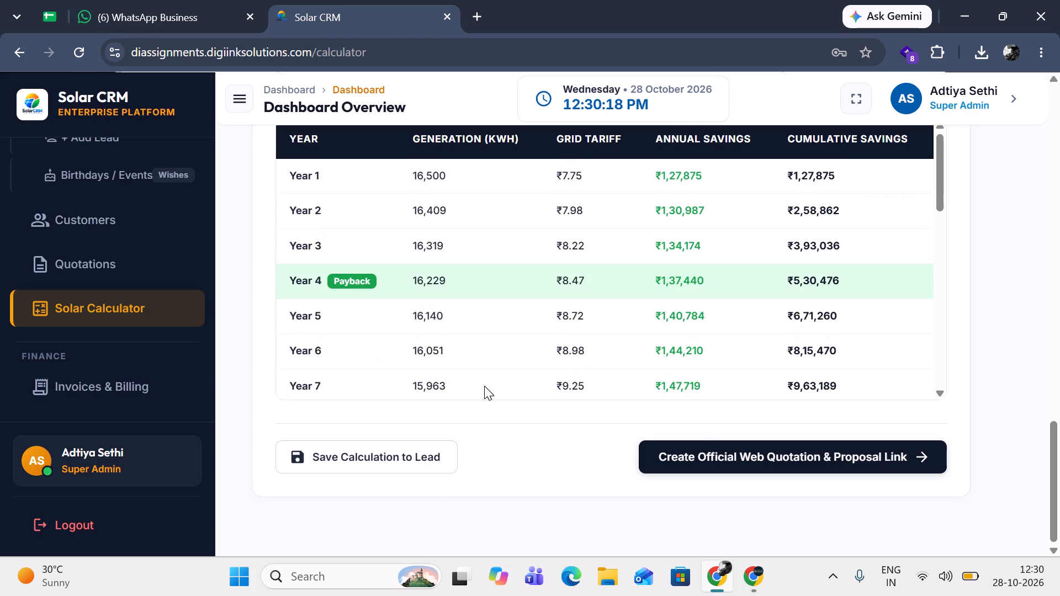
scroll(484, 386, up, 3)
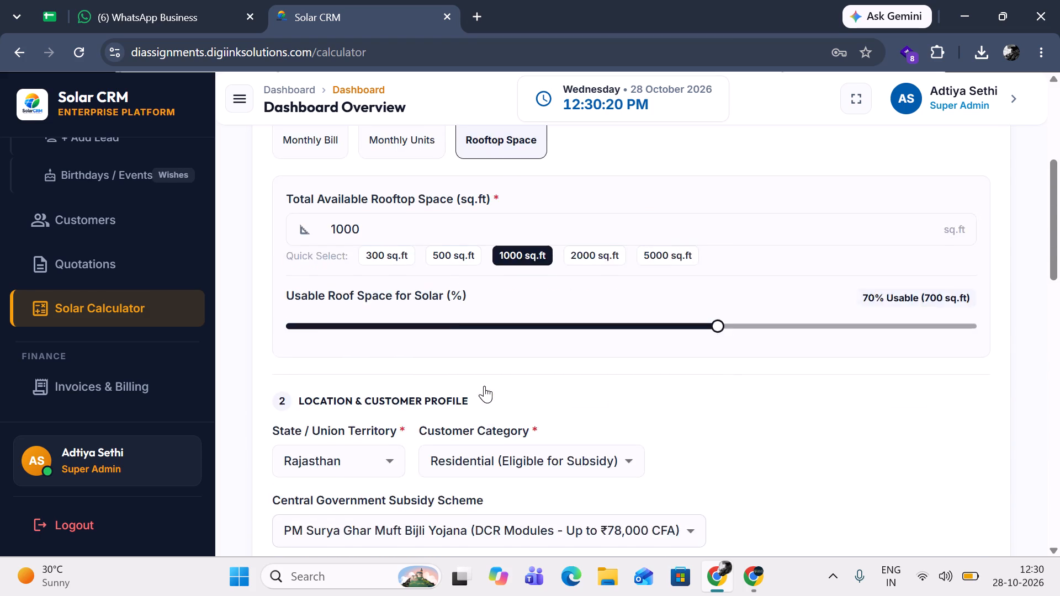
scroll(484, 386, down, 5)
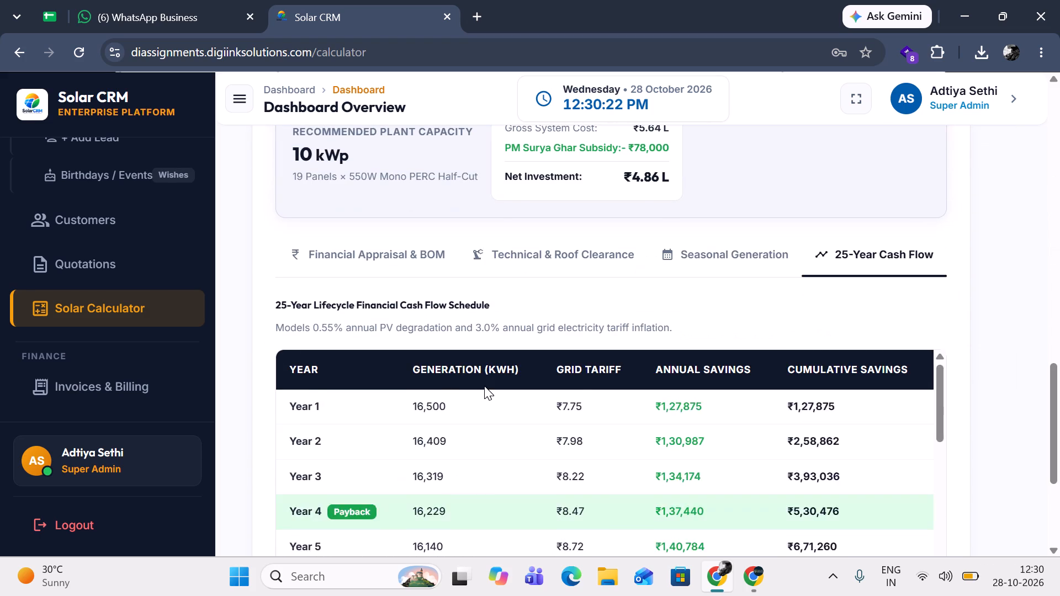
scroll(484, 386, down, 8)
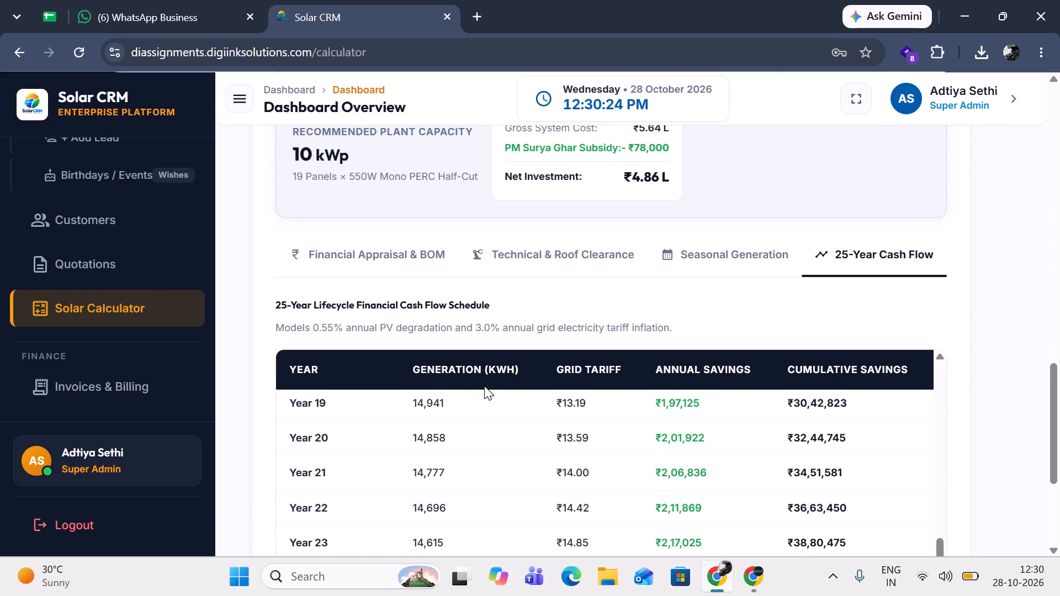
scroll(484, 386, down, 3)
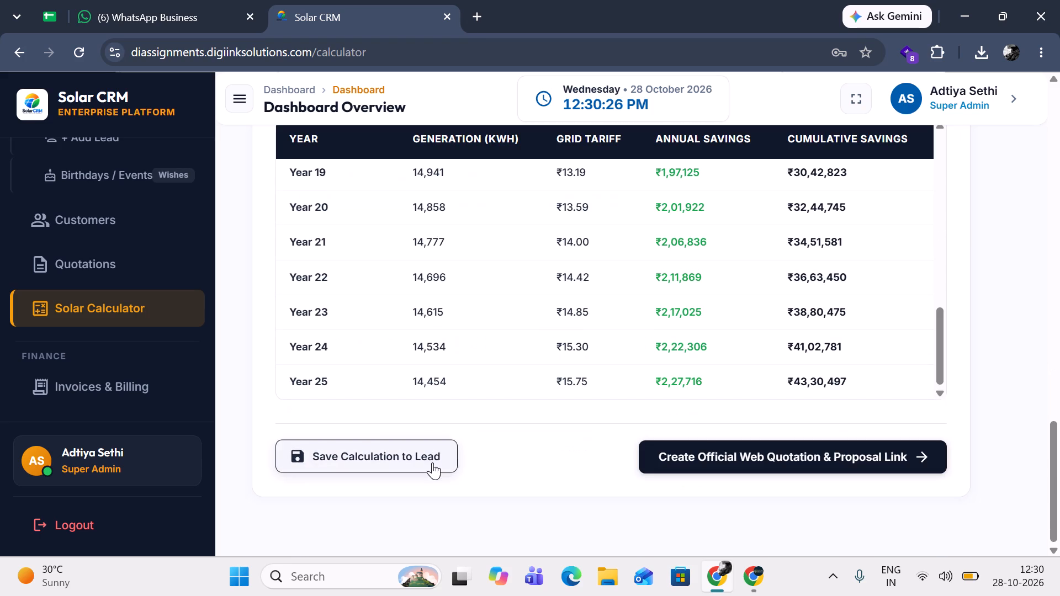
Save the solar calculation to the lead.
click(432, 462)
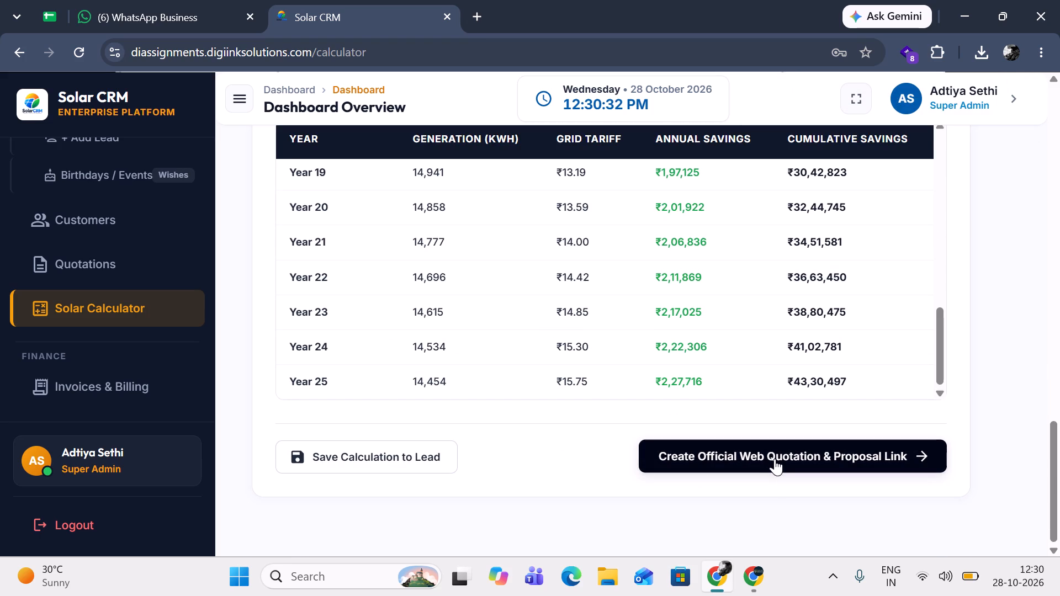
Start an official web quotation and proposal from the calculation and link it to the fourth existing lead listed.
click(775, 459)
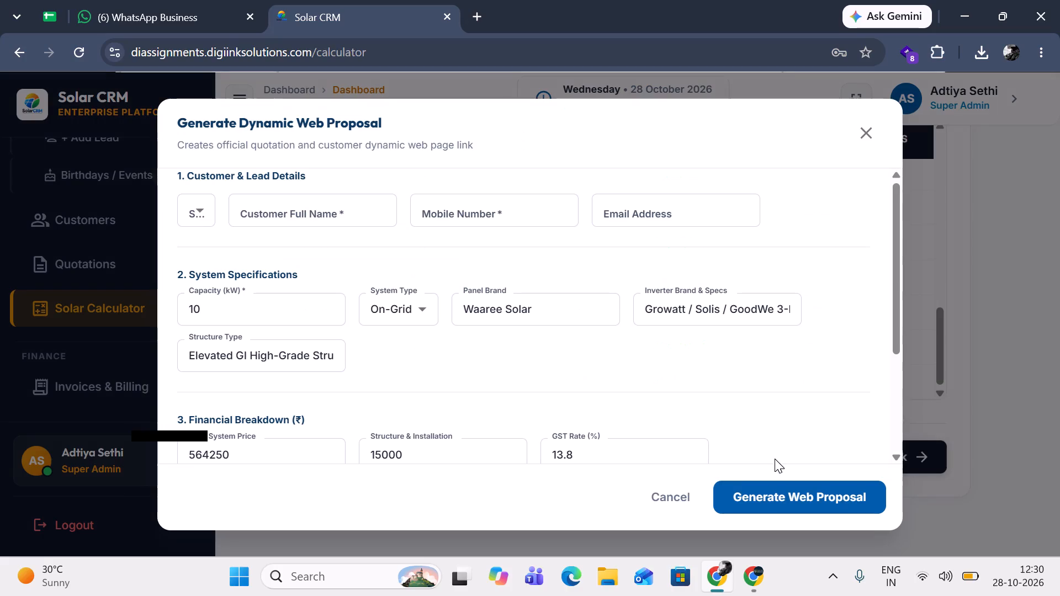
click(198, 222)
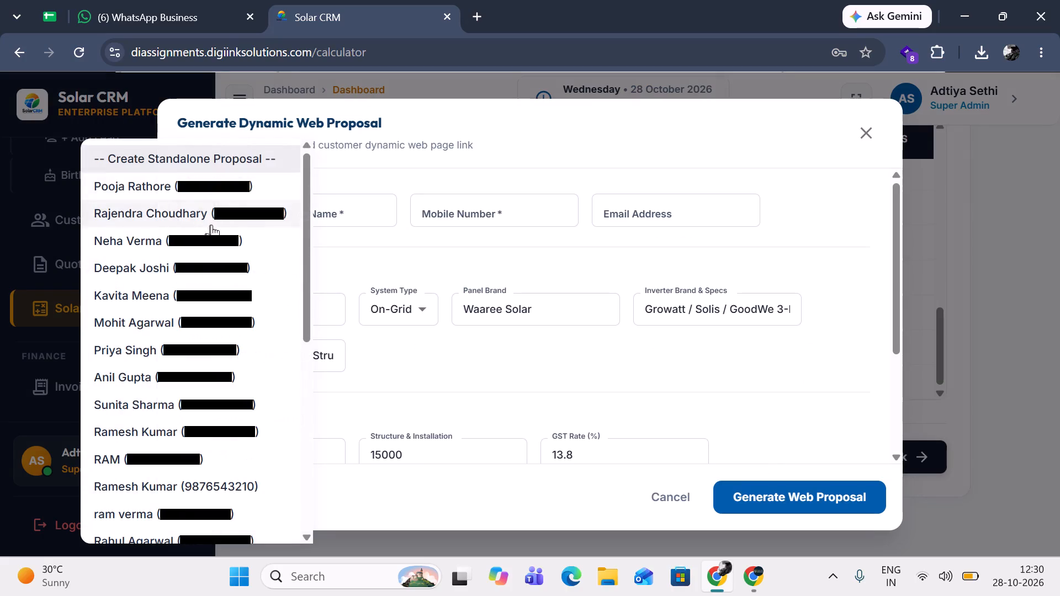
click(224, 265)
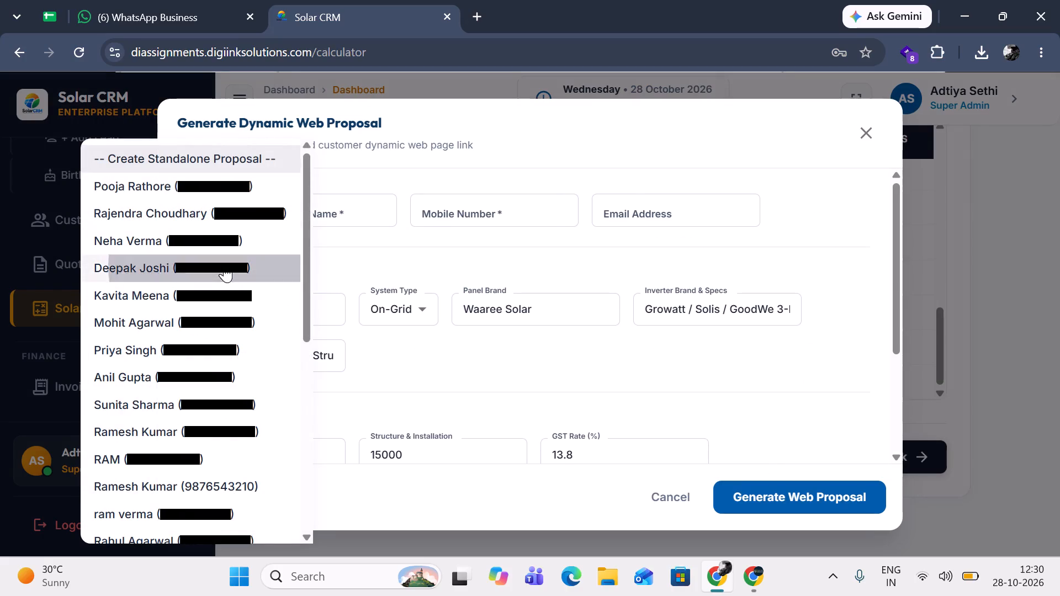
scroll(312, 371, down, 1)
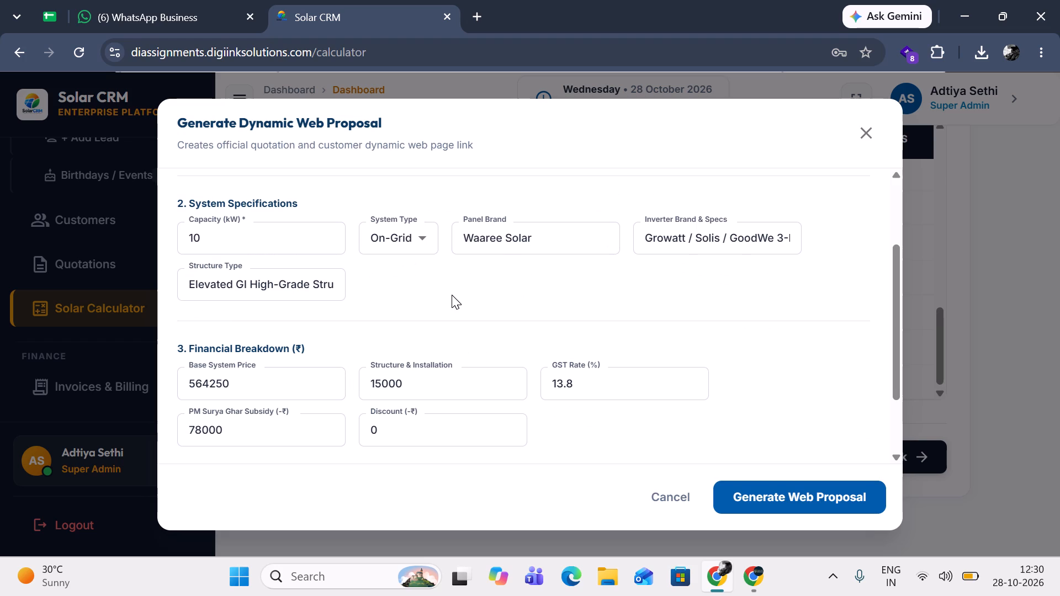
click(277, 251)
key(BackSpace)
key(BackSpace)
key(9)
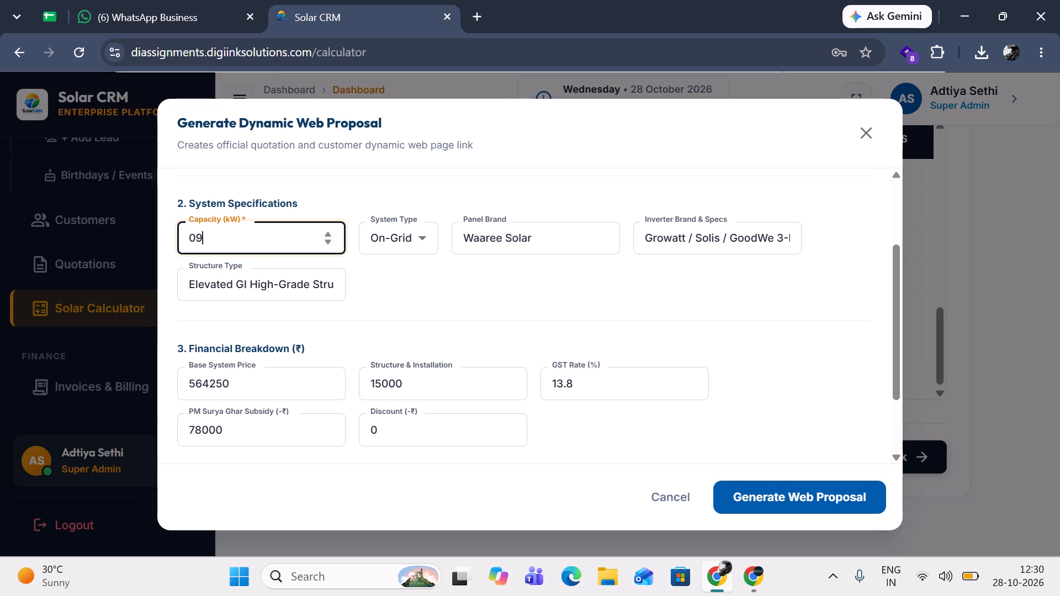
scroll(382, 374, down, 1)
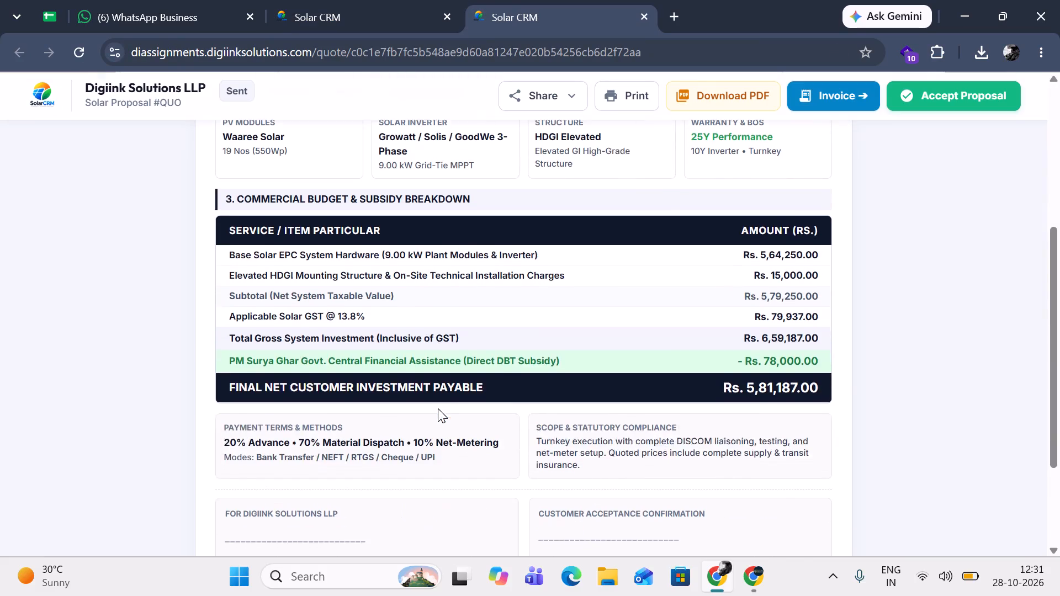
scroll(438, 408, down, 3)
scroll(438, 408, up, 4)
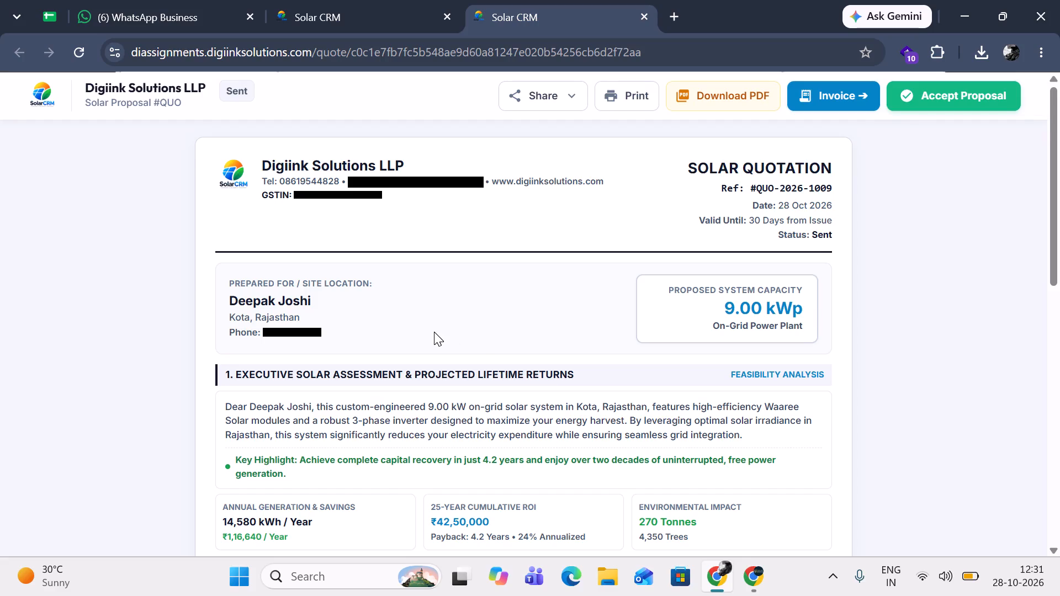
scroll(434, 332, right, 1)
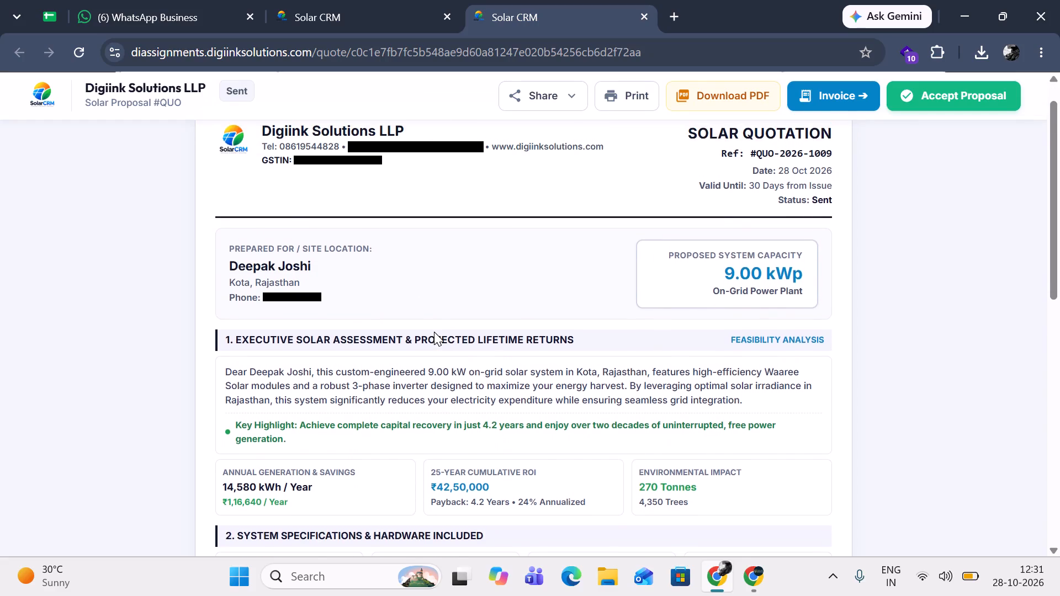
scroll(434, 332, up, 2)
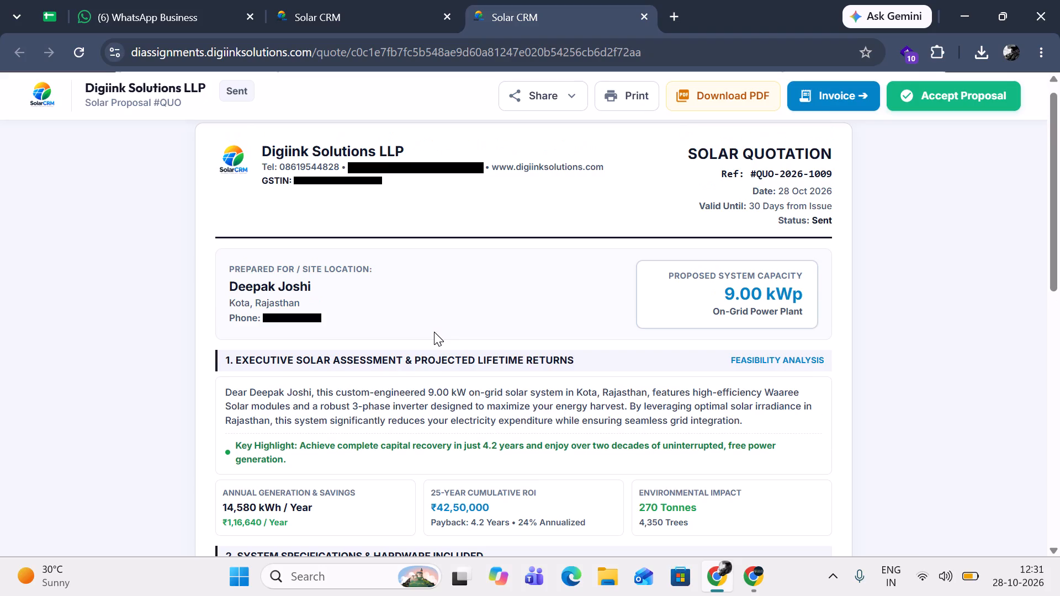
scroll(434, 332, down, 7)
scroll(434, 332, up, 1)
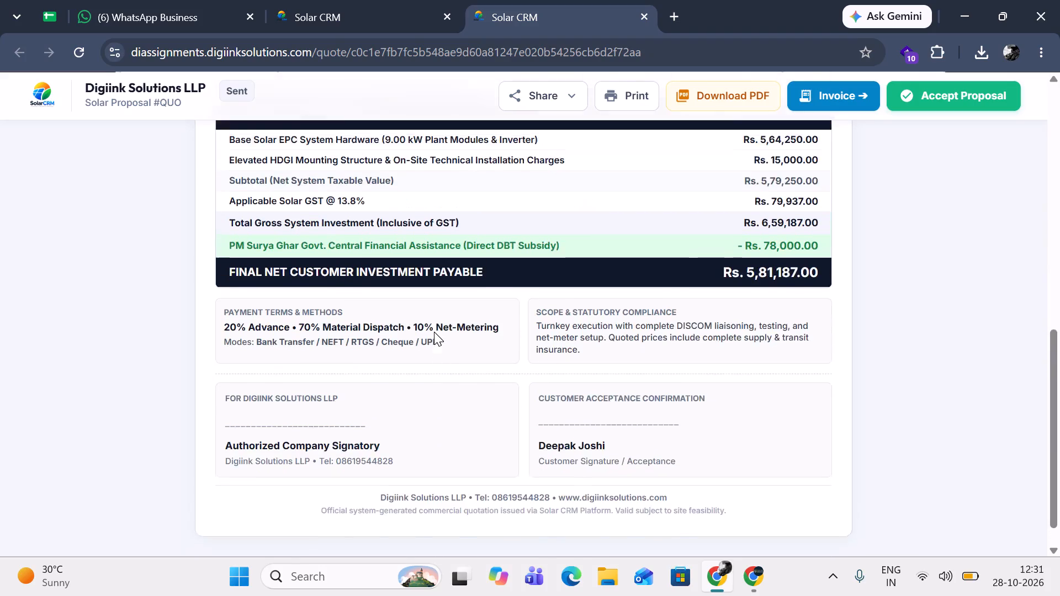
scroll(434, 332, up, 2)
scroll(434, 332, down, 1)
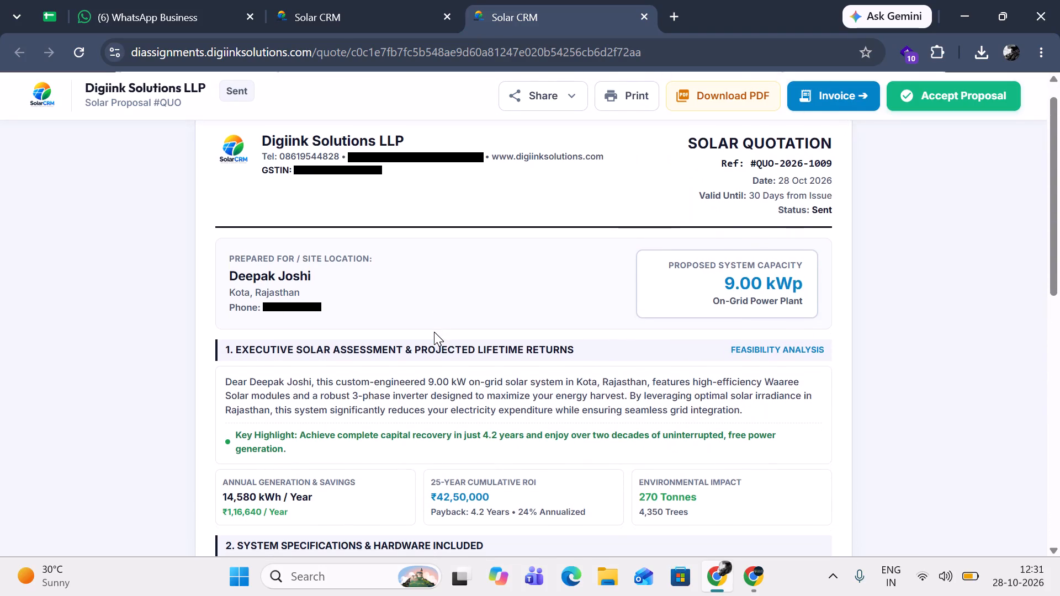
scroll(434, 332, down, 3)
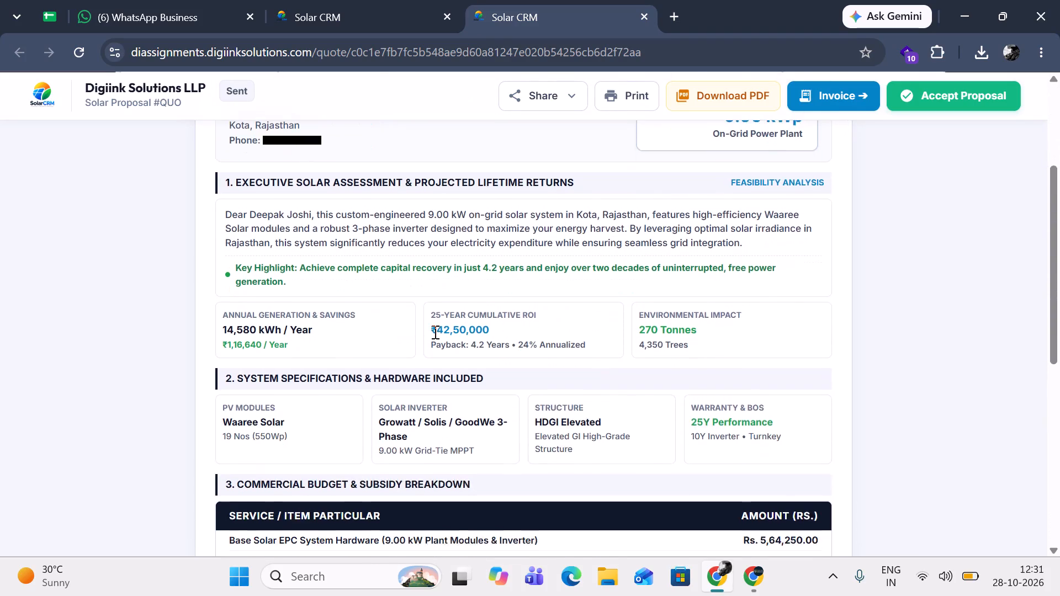
scroll(434, 332, down, 2)
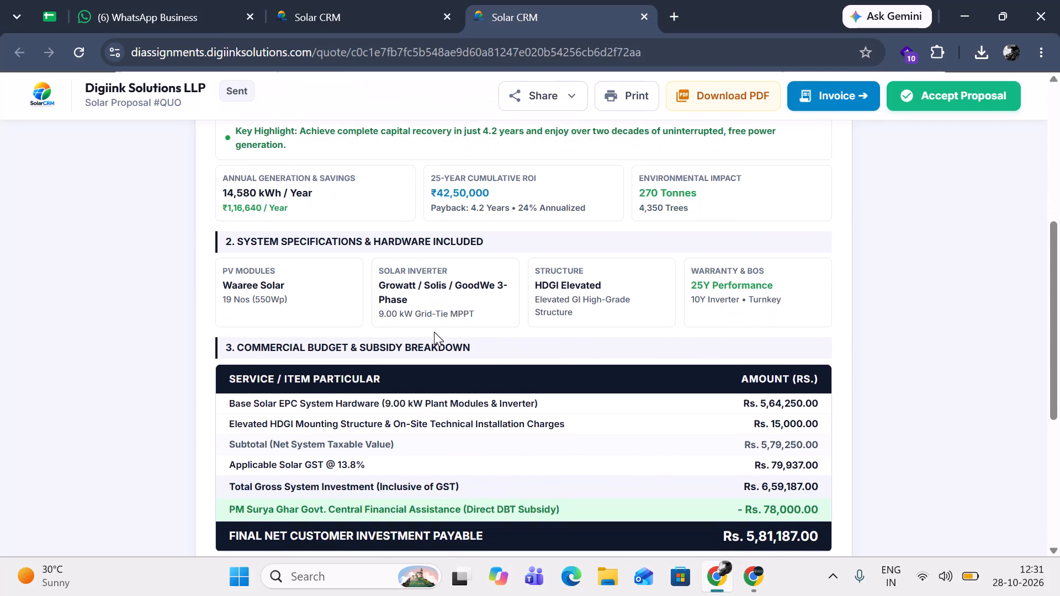
scroll(434, 332, down, 4)
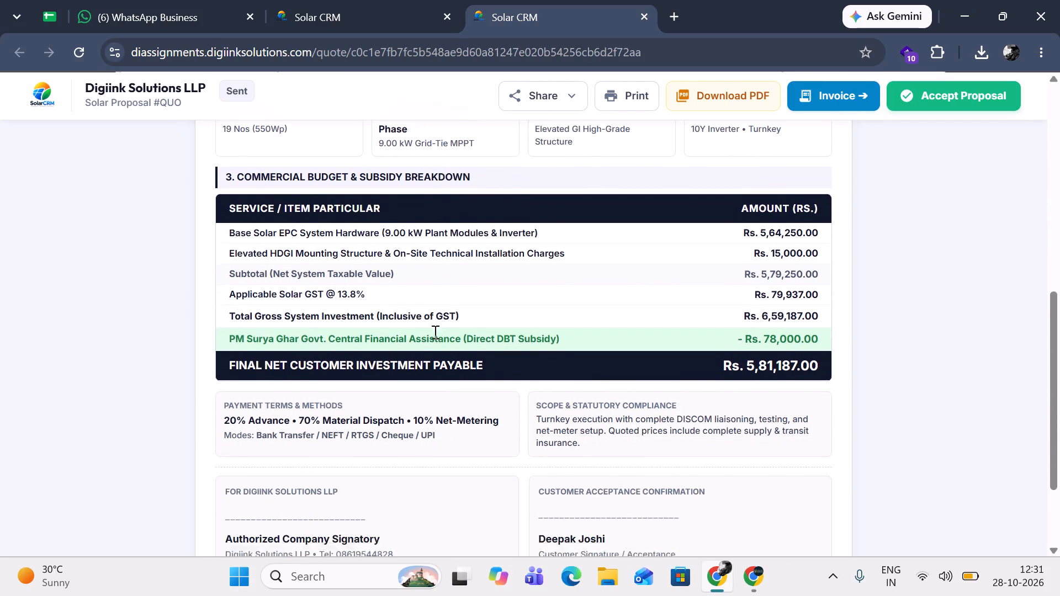
scroll(434, 332, down, 1)
scroll(434, 332, up, 7)
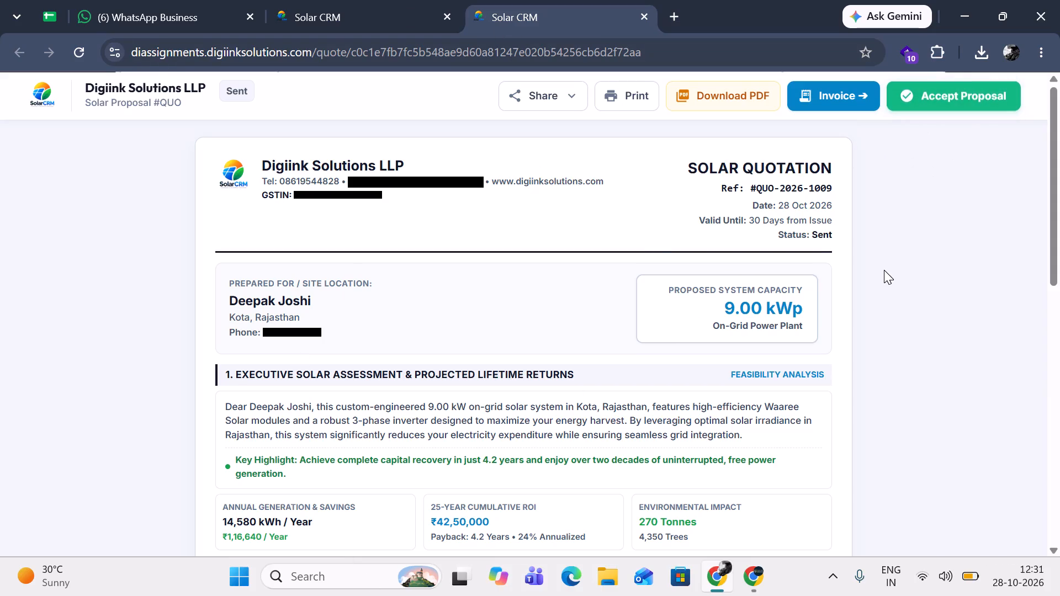
Close the proposal page and the web proposal dialog, and return to the start of the solar calculator.
click(648, 8)
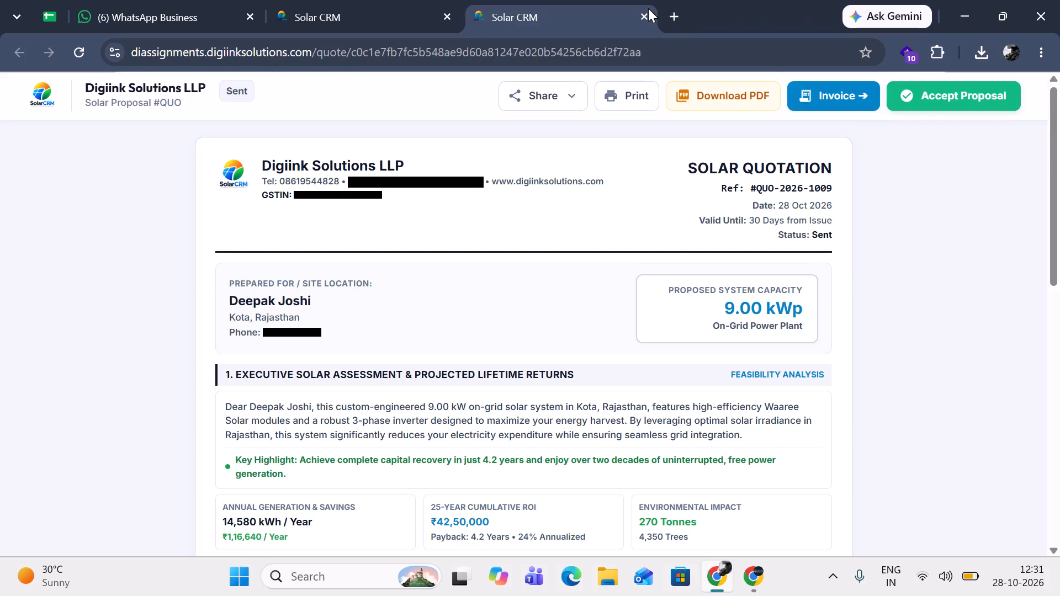
click(648, 11)
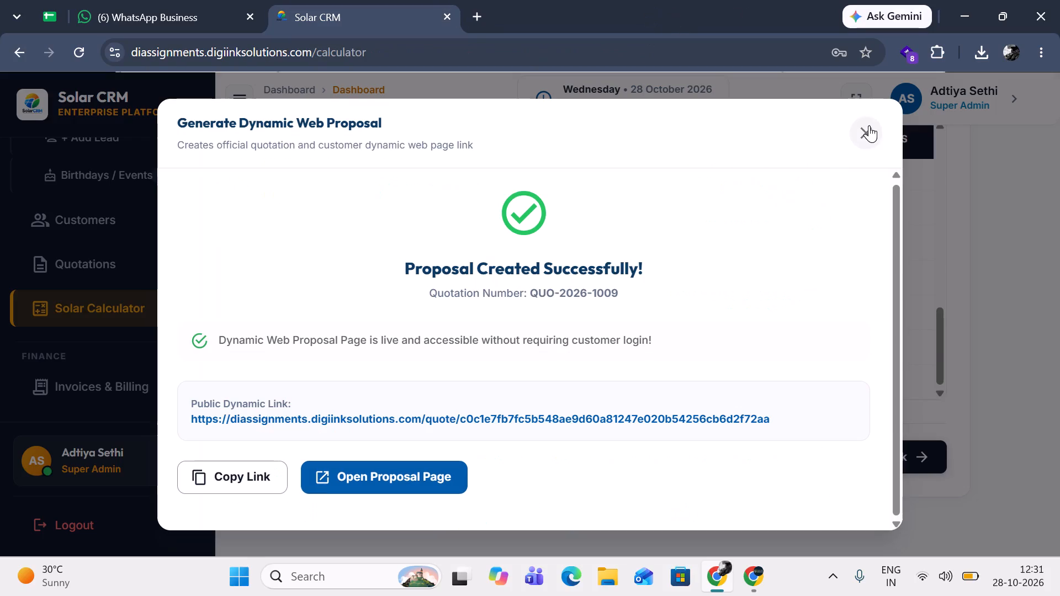
click(869, 125)
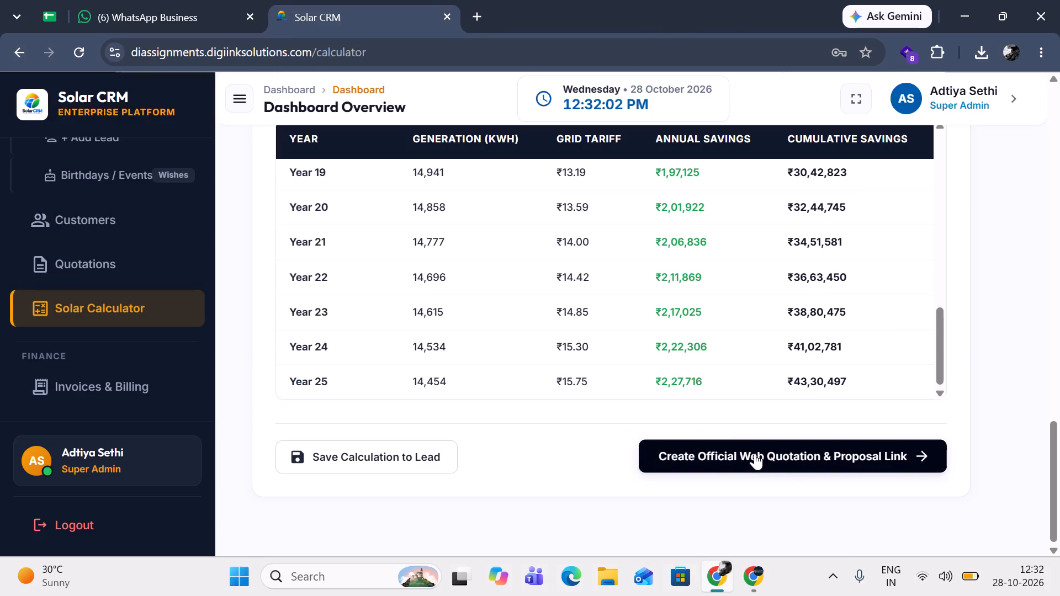
scroll(755, 453, down, 2)
scroll(824, 297, up, 2)
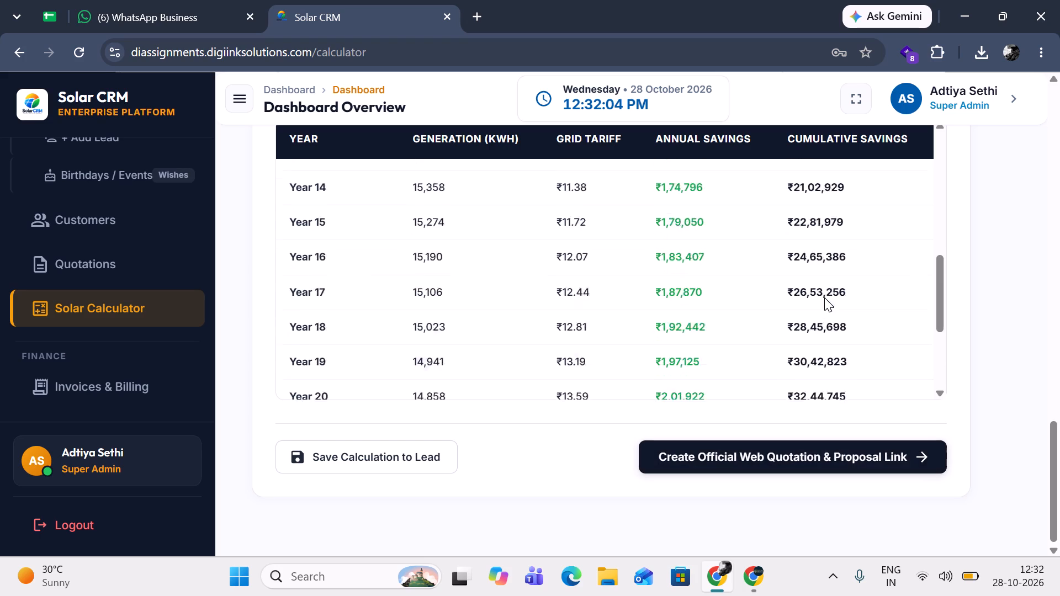
scroll(824, 297, up, 7)
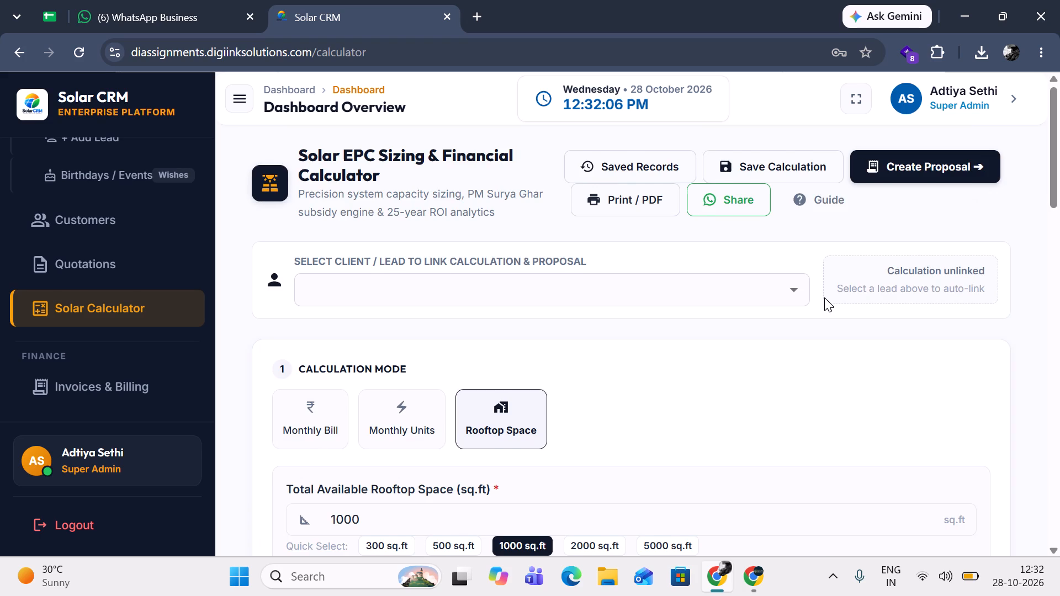
Start a new official web quotation and proposal from the 10 kWp calculation result at the end of the solar calculator.
scroll(824, 297, down, 2)
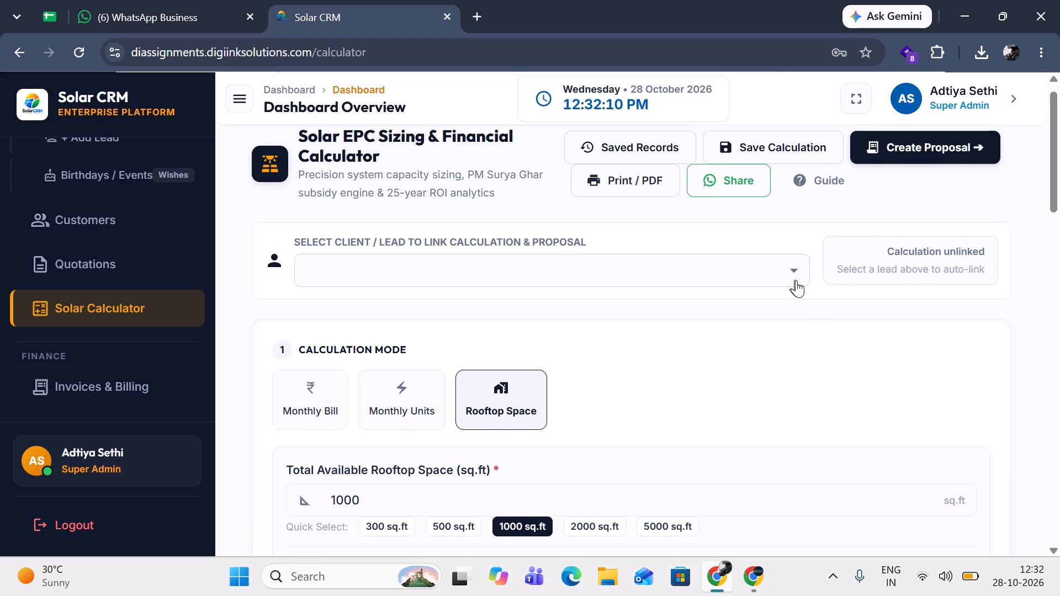
scroll(801, 331, up, 1)
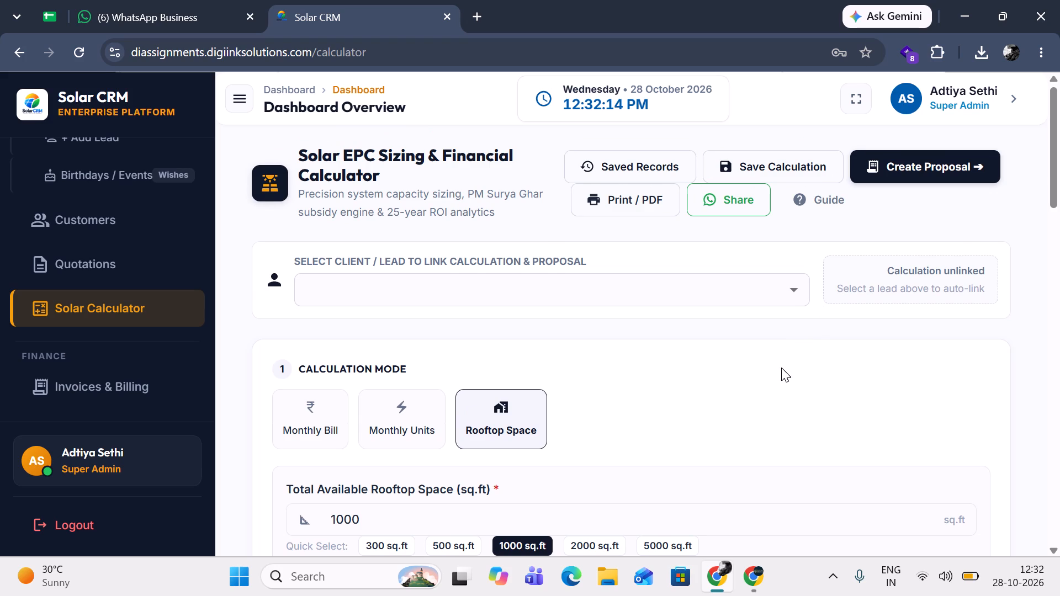
scroll(781, 368, down, 2)
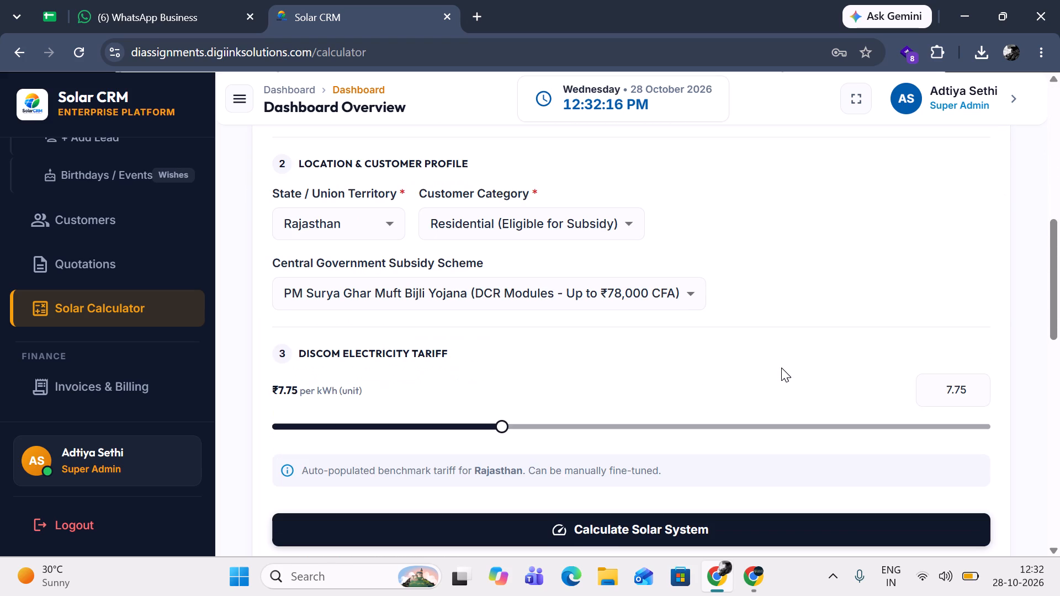
scroll(781, 368, down, 2)
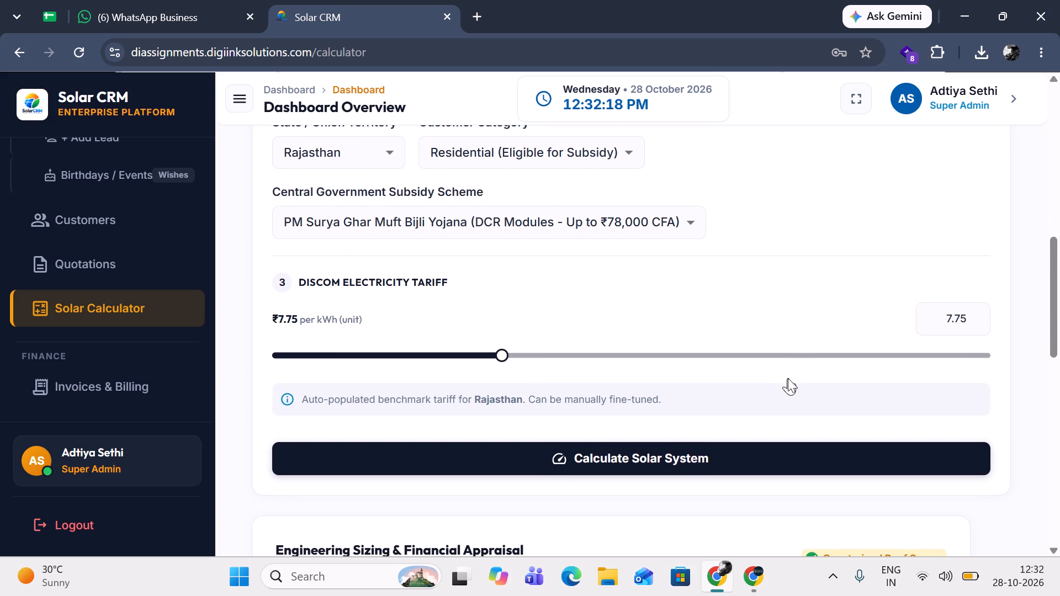
scroll(788, 378, down, 3)
scroll(807, 519, down, 3)
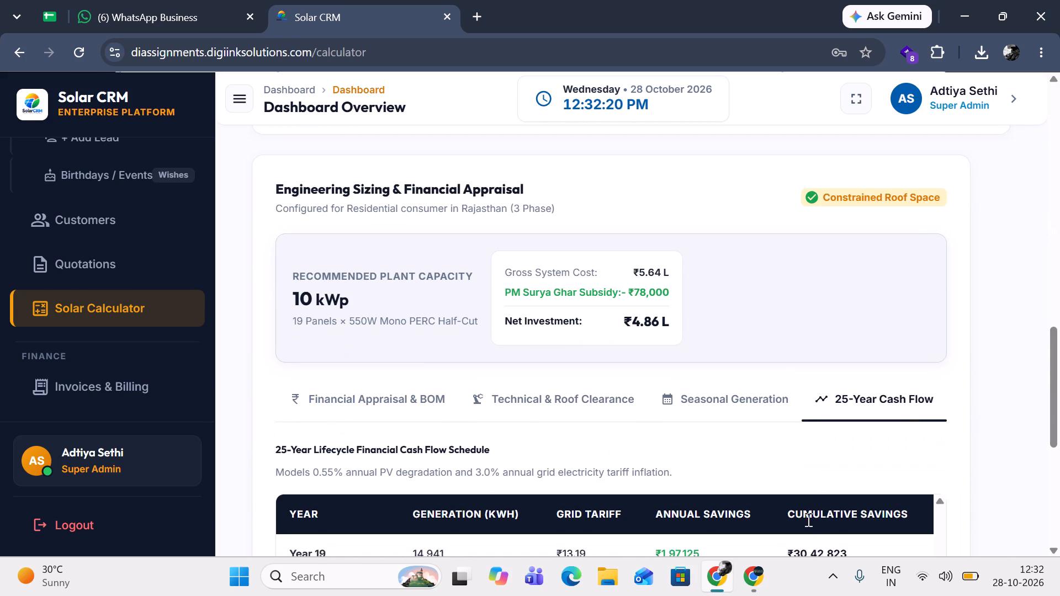
scroll(807, 519, down, 6)
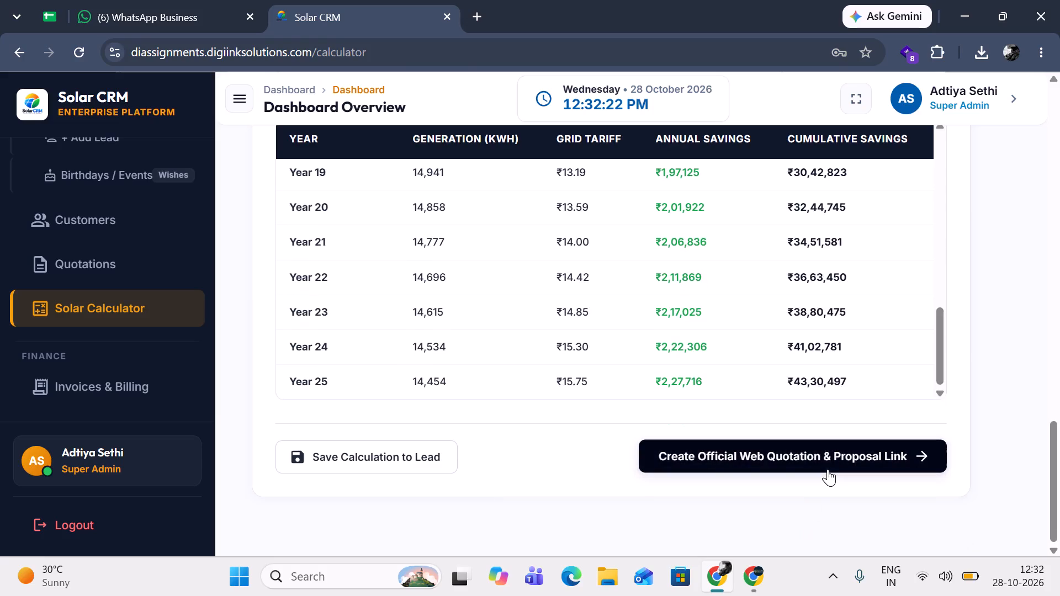
click(828, 469)
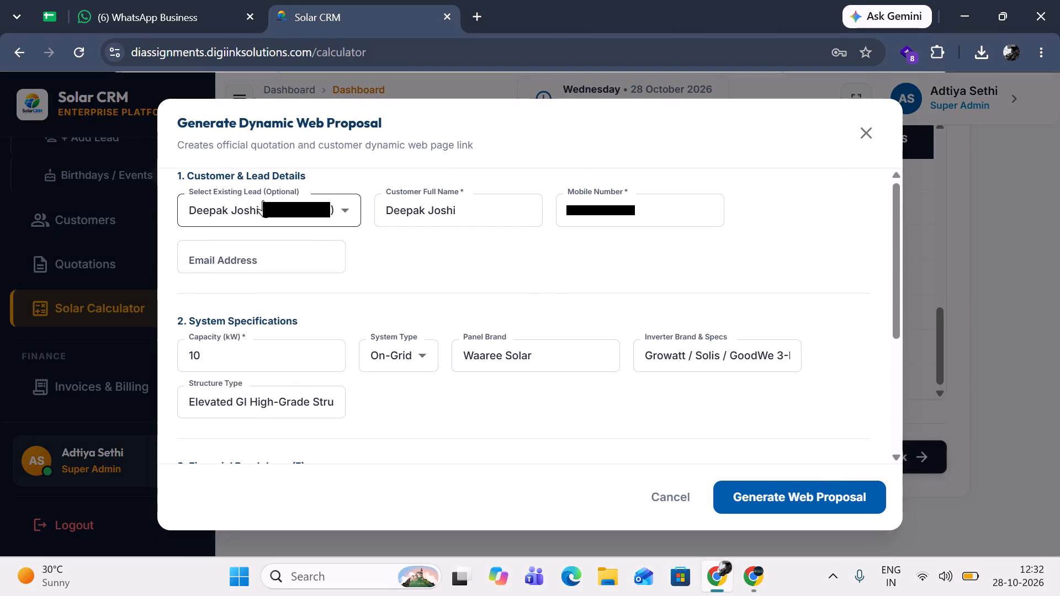
Link the proposal to a different existing lead, the one listed directly after the currently selected lead.
click(263, 201)
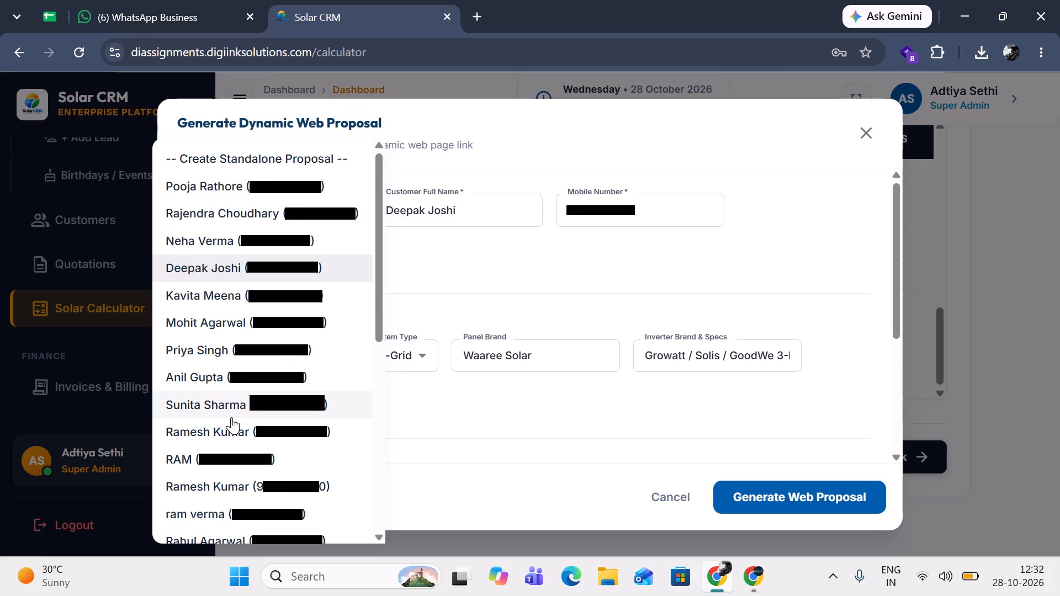
scroll(231, 417, down, 1)
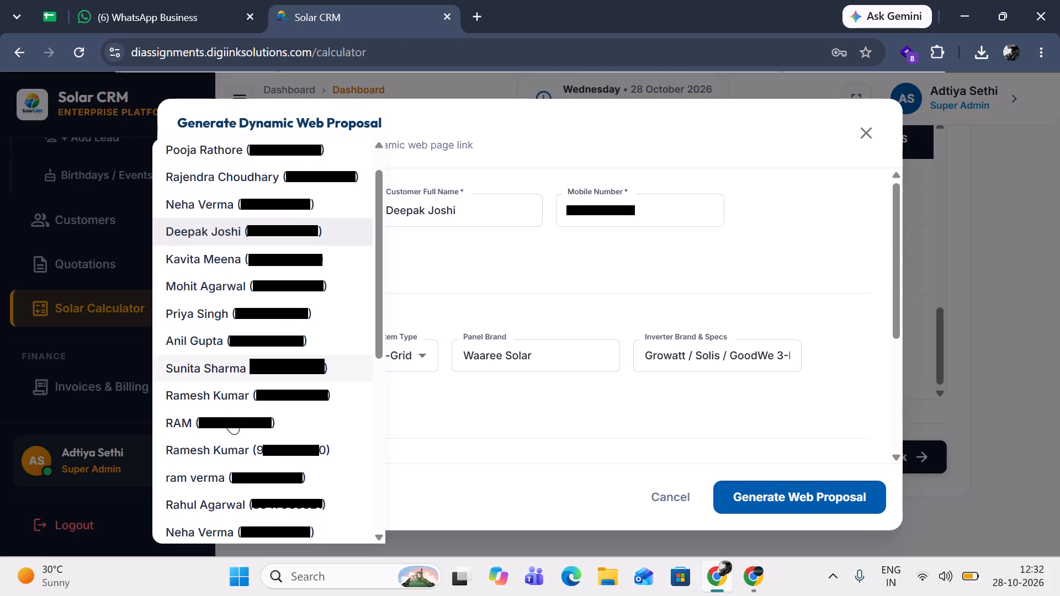
scroll(231, 417, down, 1)
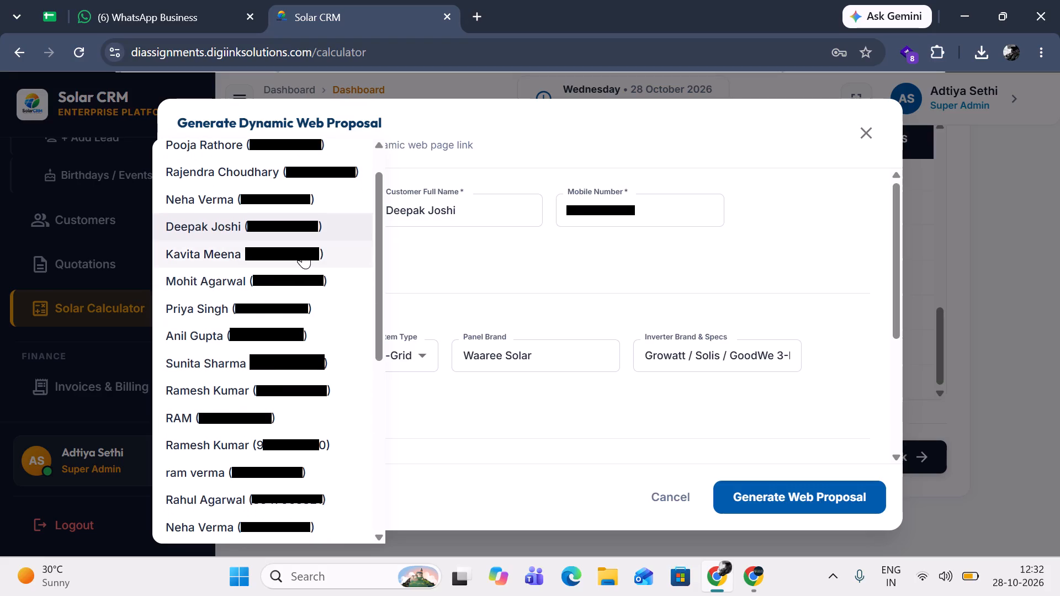
click(303, 252)
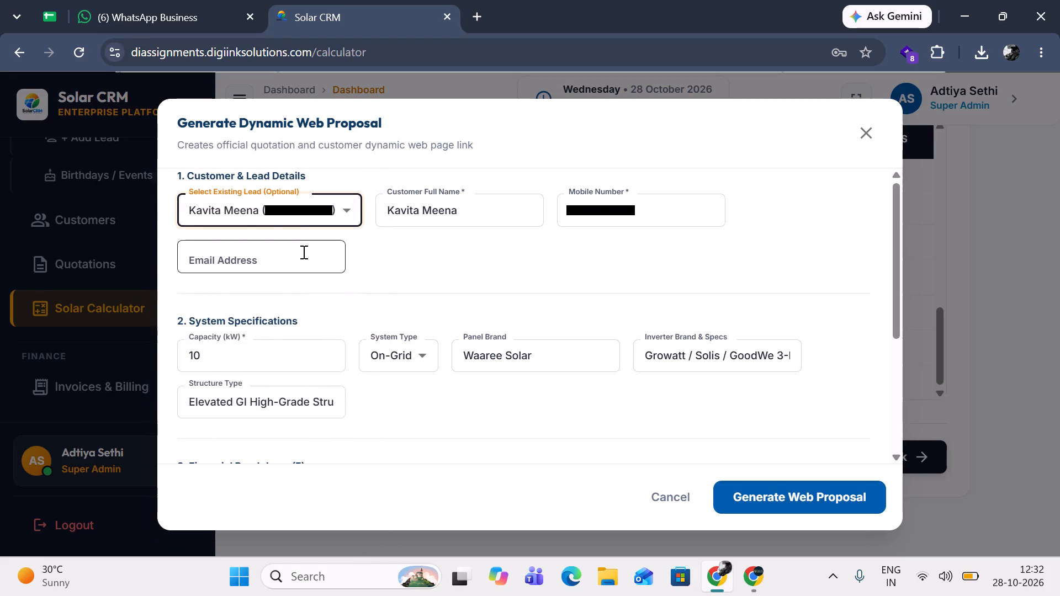
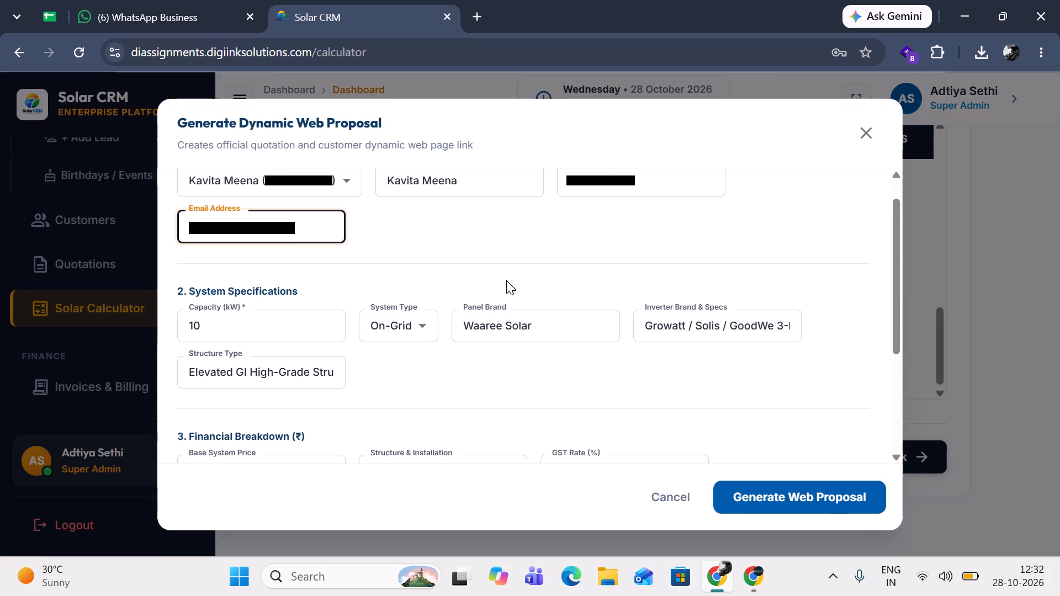
Check the prefilled system specifications and financial breakdown, and generate the web proposal for the linked lead with them unchanged.
click(718, 332)
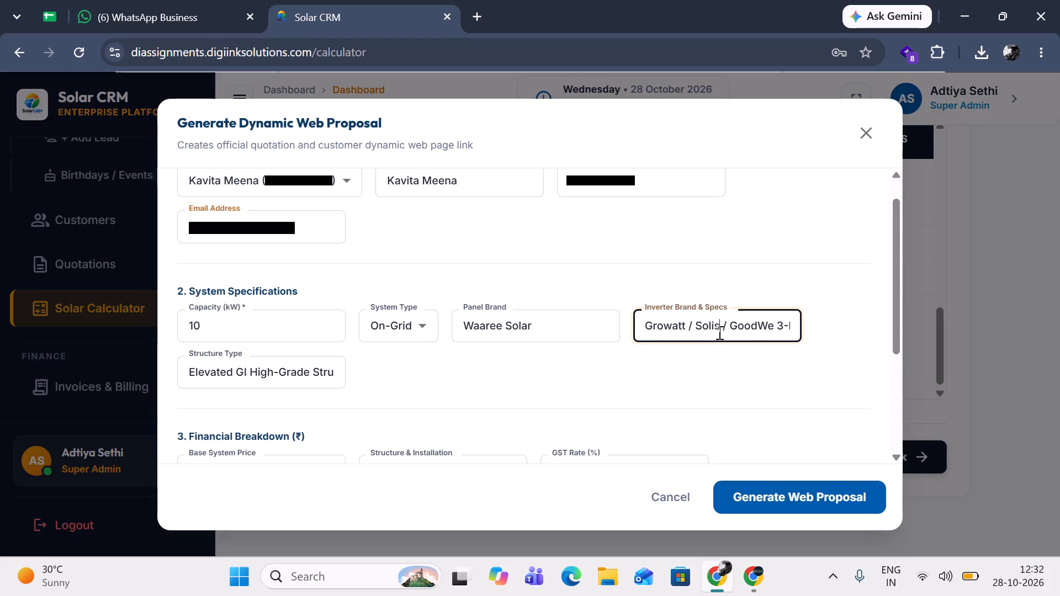
click(571, 324)
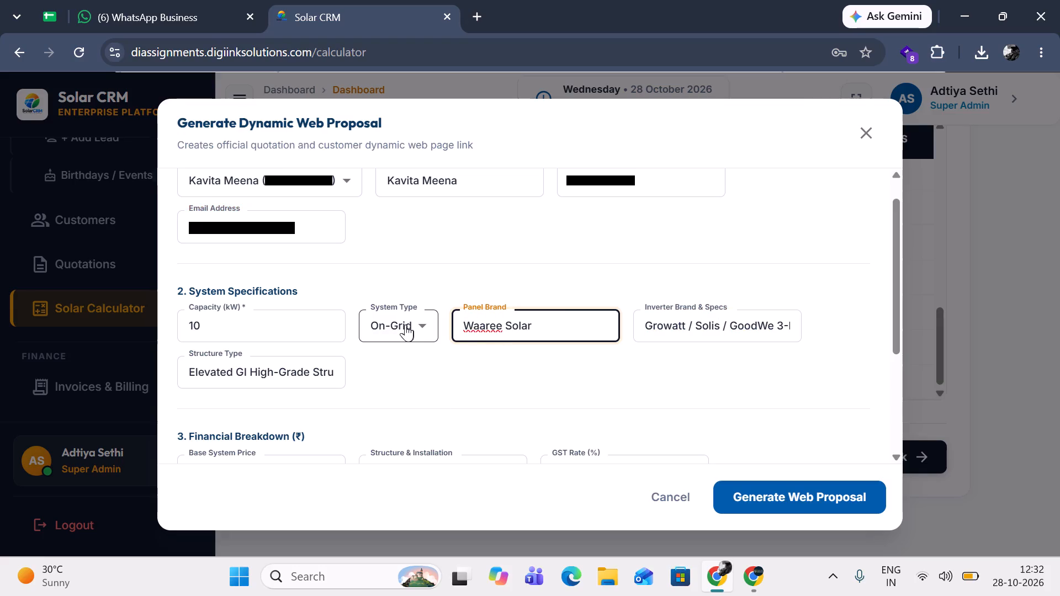
click(405, 324)
click(405, 324)
scroll(305, 358, down, 1)
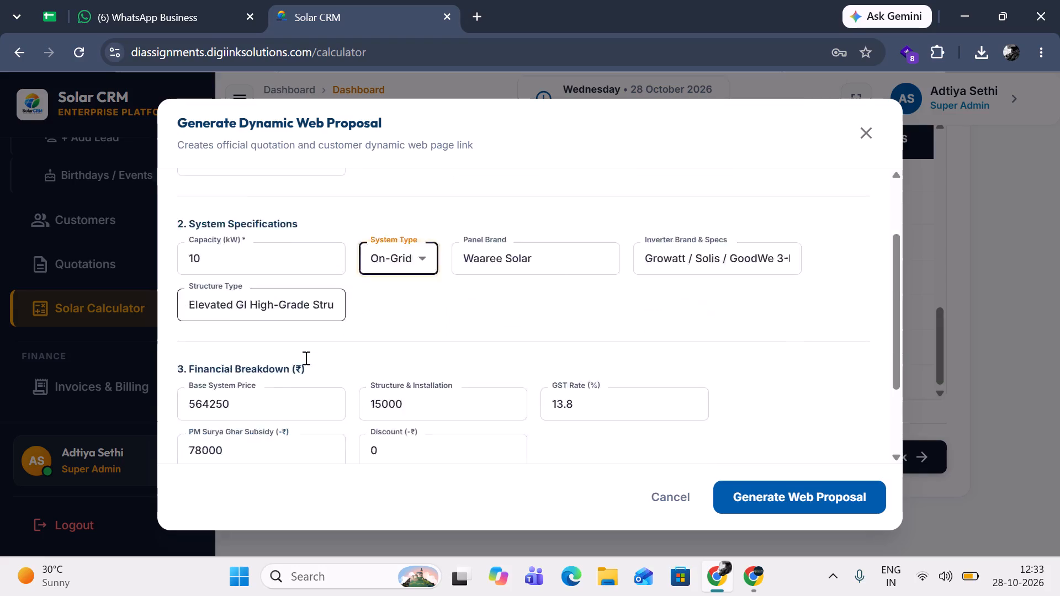
scroll(305, 358, down, 1)
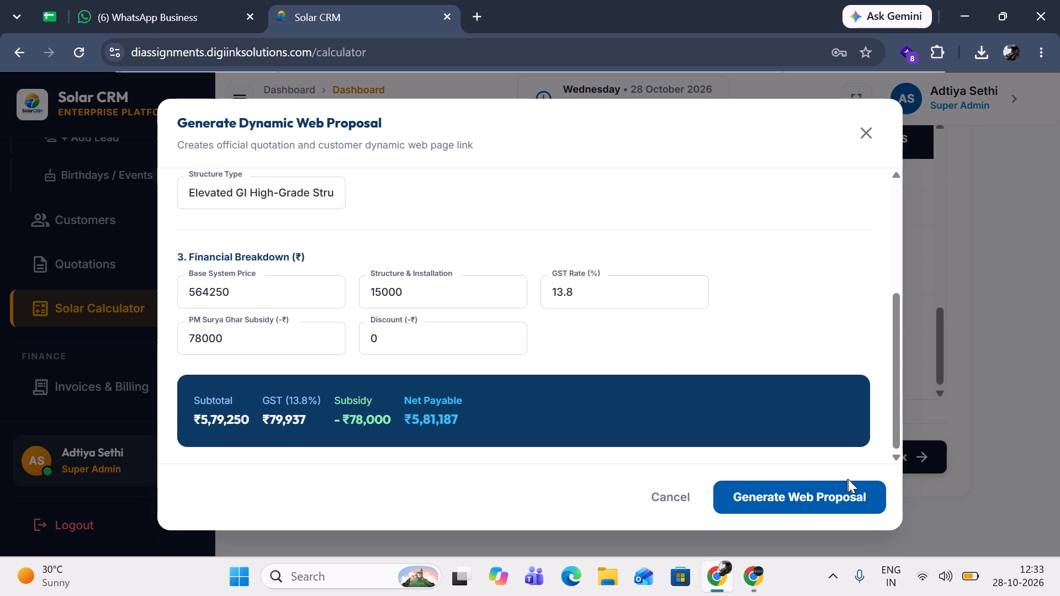
click(857, 492)
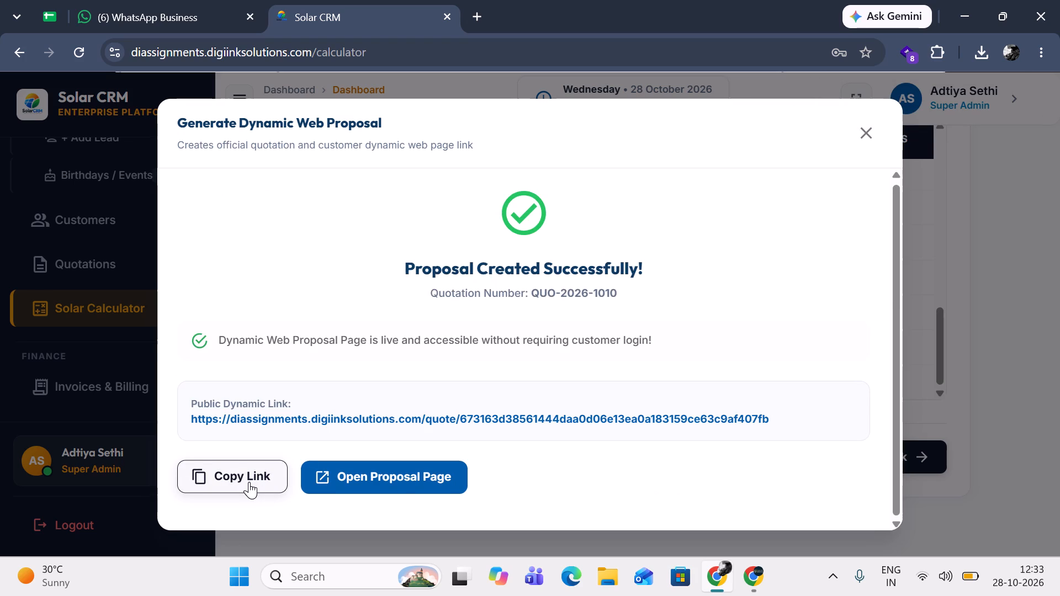
Open the generated proposal page and review its specifications, commercial budget and subsidy breakdown, payment terms and signature sections.
click(364, 485)
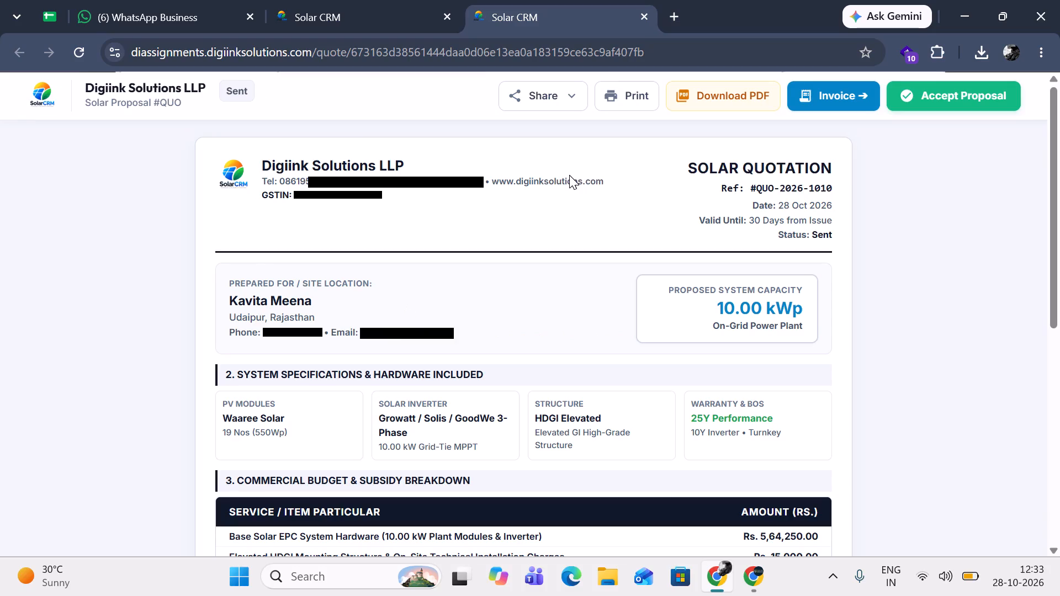
scroll(534, 476, down, 2)
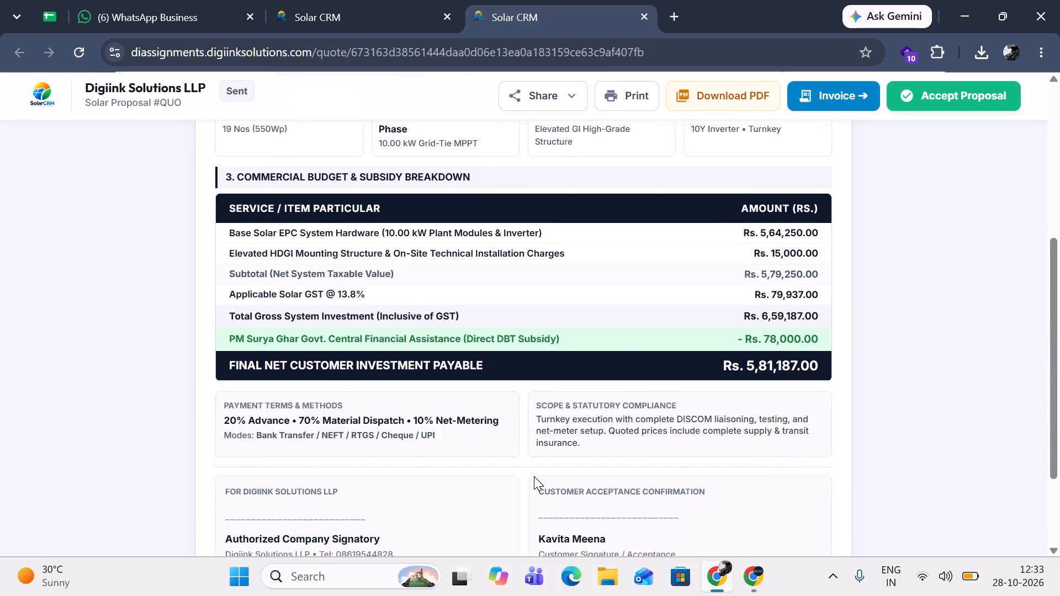
scroll(534, 476, up, 2)
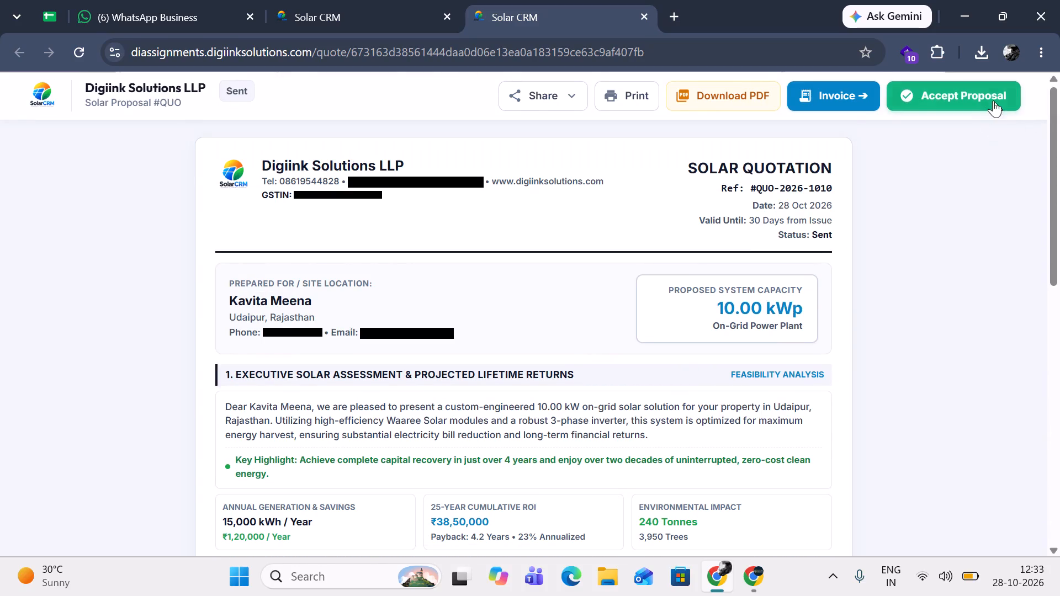
Accept the solar proposal online, using the prefilled customer name as the digital signature.
click(966, 101)
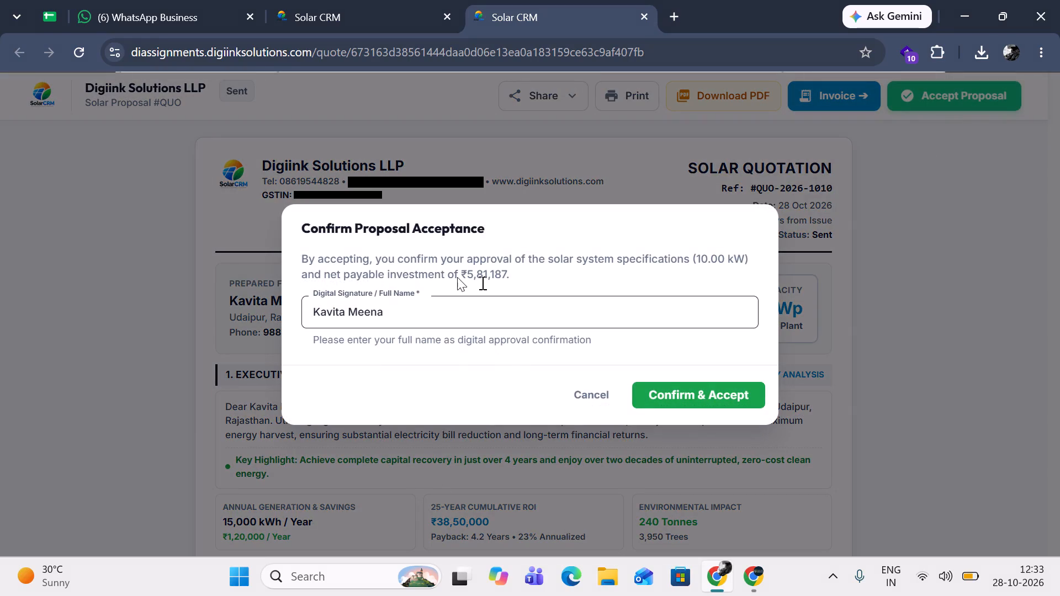
scroll(529, 313, down, 2)
click(685, 385)
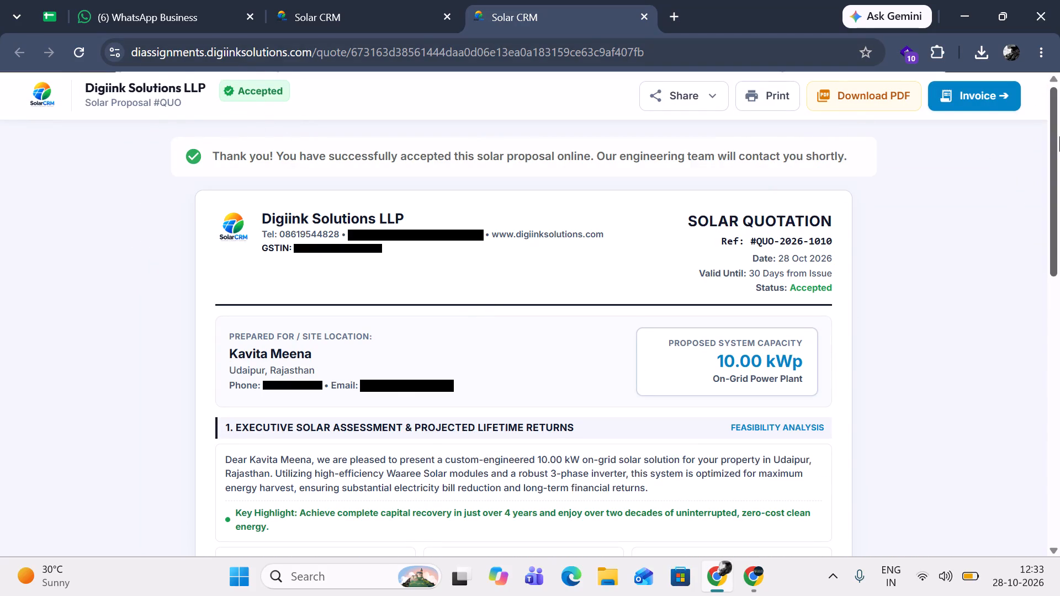
Start converting the accepted proposal into an official tax invoice, reviewing billing details, system specifications, GST pricing and payment settlement terms.
click(1005, 98)
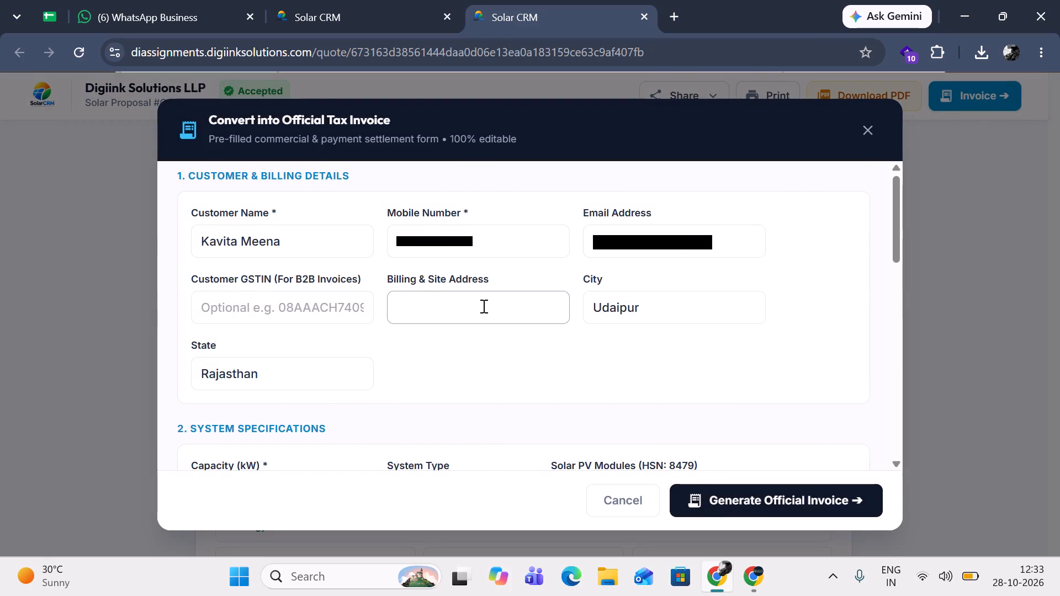
scroll(484, 306, down, 2)
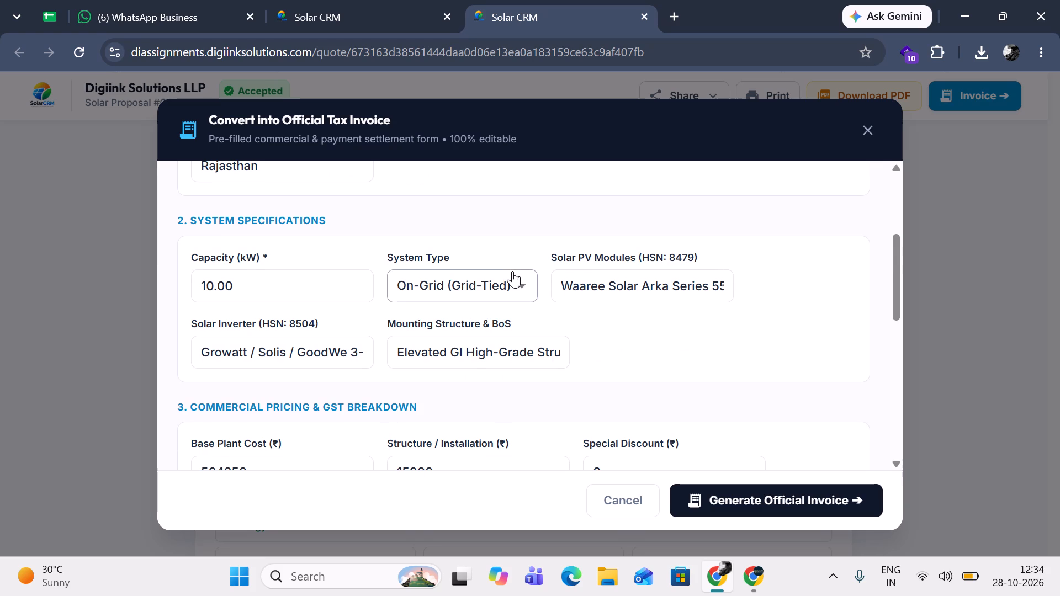
scroll(512, 271, down, 1)
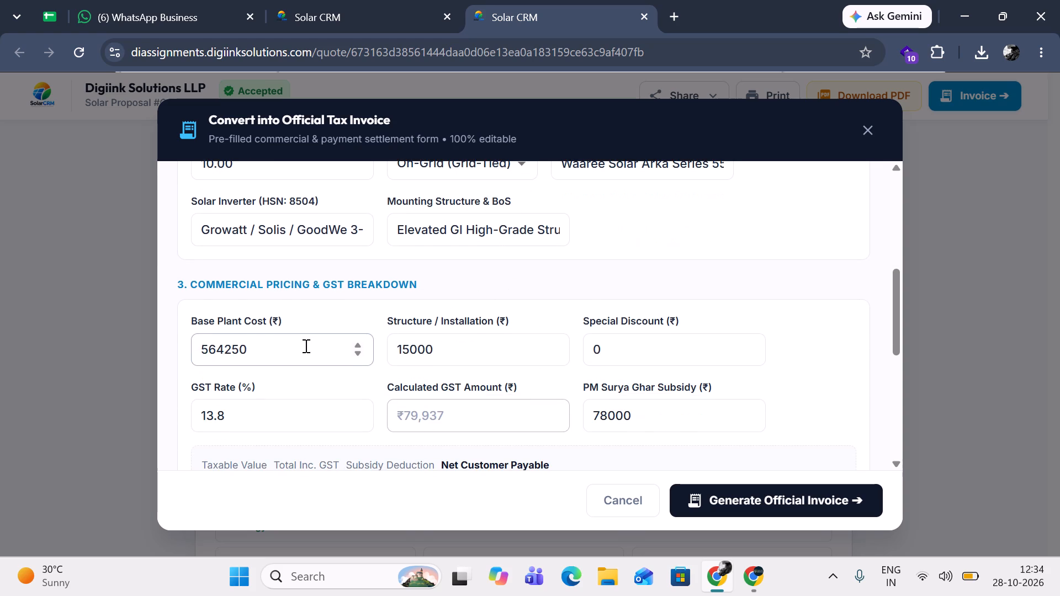
scroll(305, 345, down, 3)
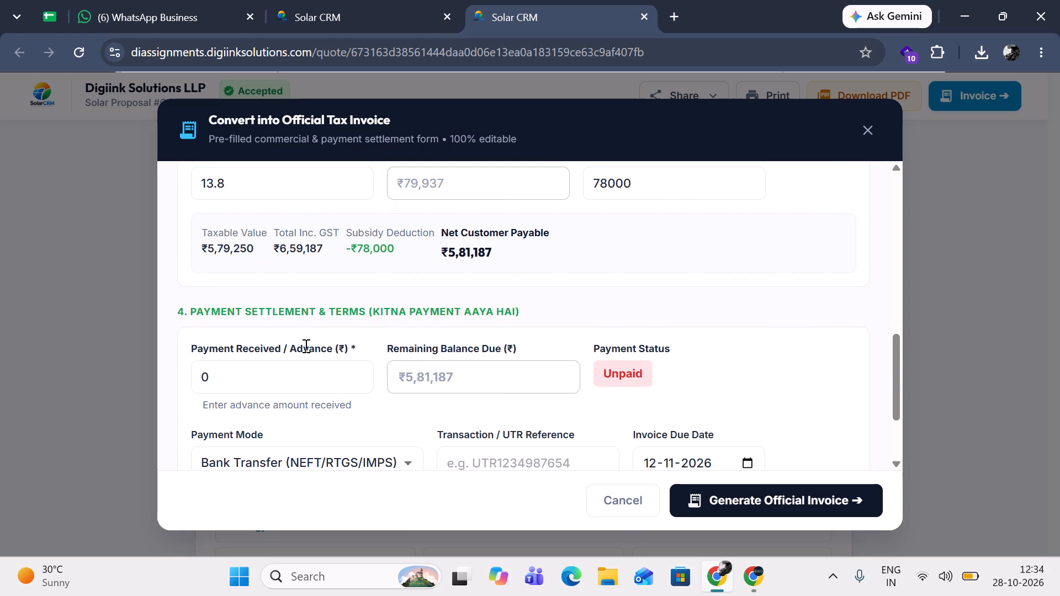
scroll(510, 375, down, 1)
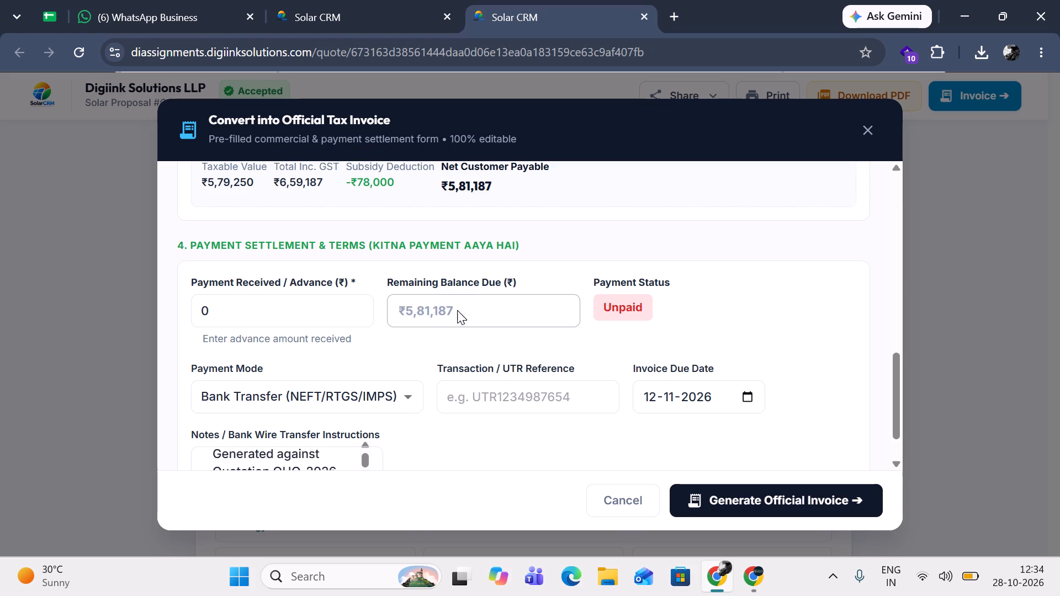
Enter 100000 as the advance payment received, leave the transaction reference blank, and generate the official tax invoice.
click(314, 316)
key(BackSpace)
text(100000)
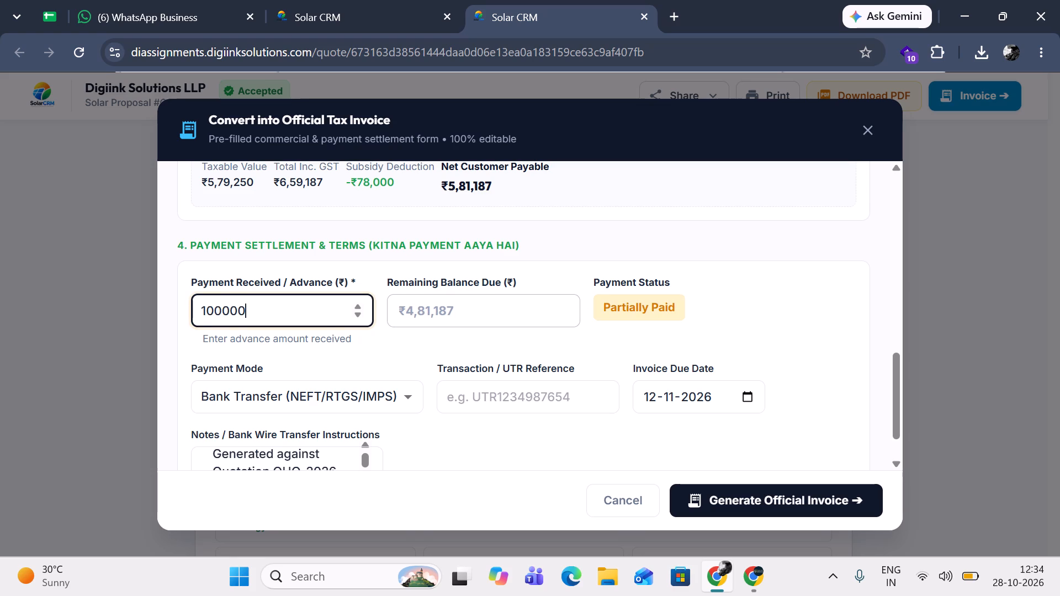
scroll(455, 344, down, 1)
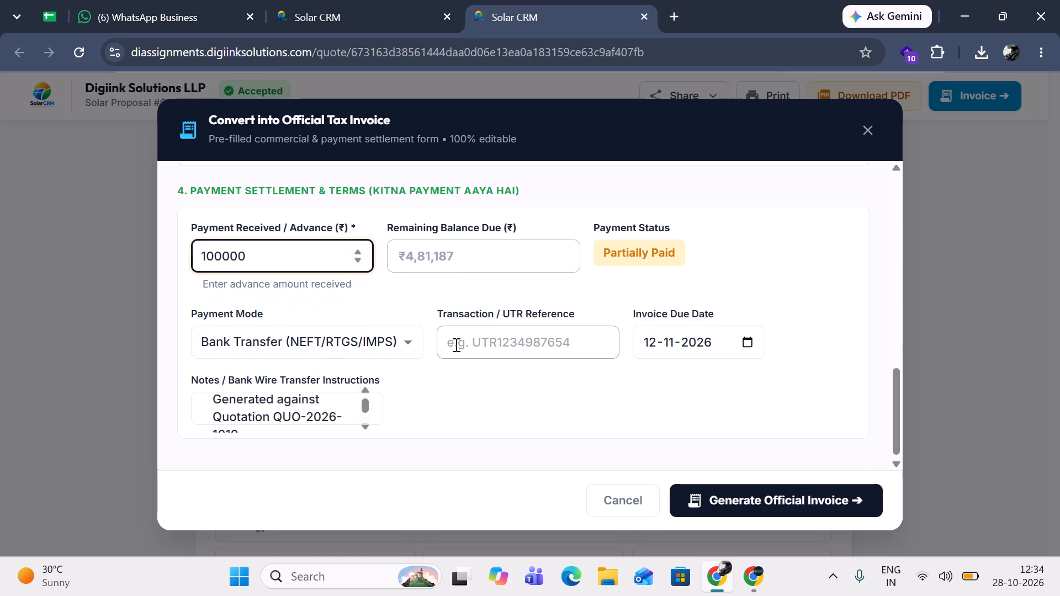
click(534, 358)
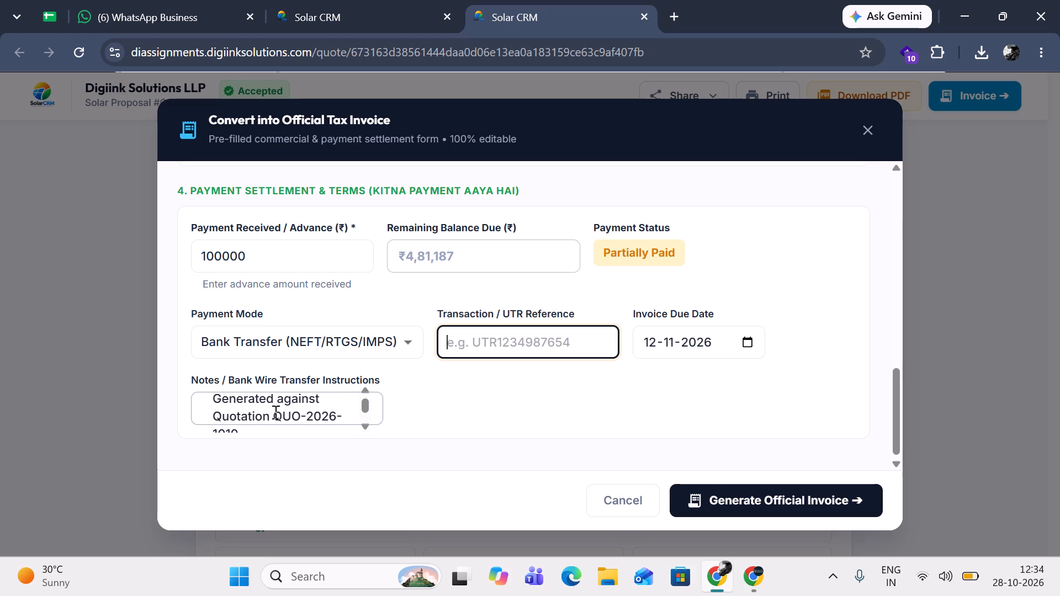
click(776, 498)
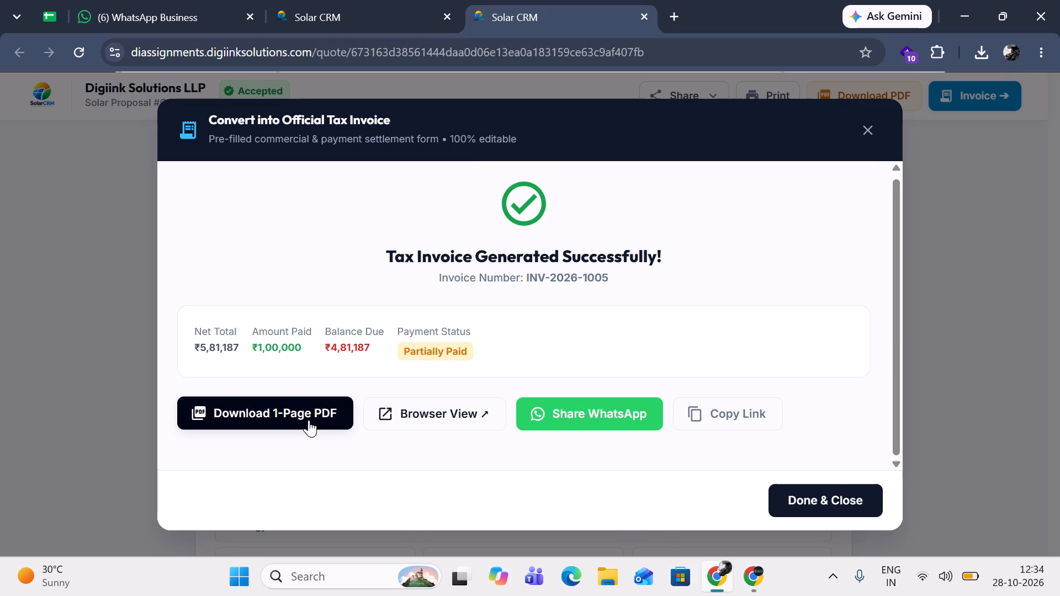
Copy the generated tax invoice's link.
click(708, 405)
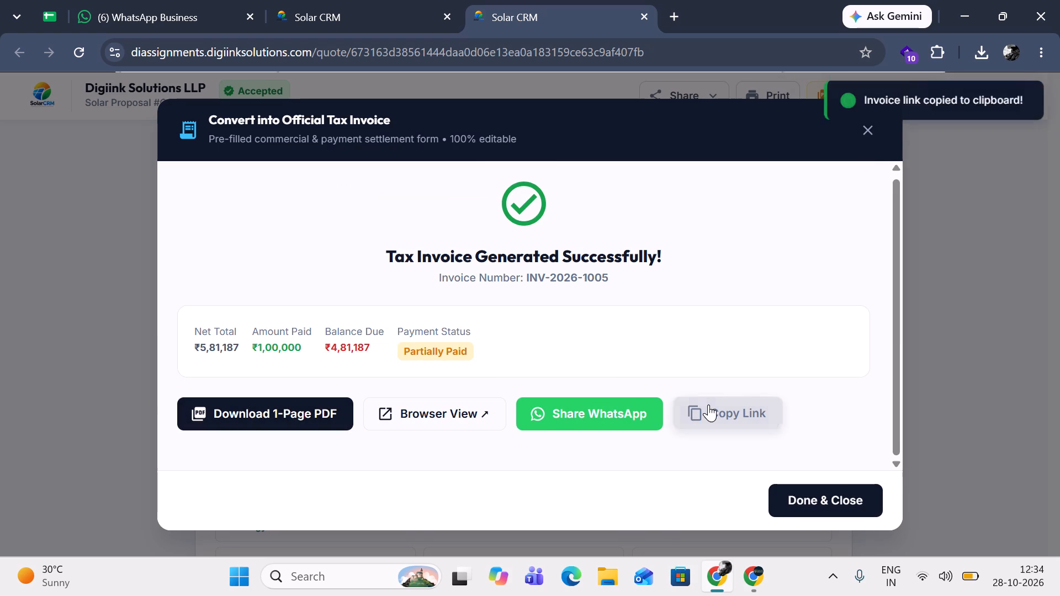
Start sharing the generated tax invoice through WhatsApp.
click(645, 414)
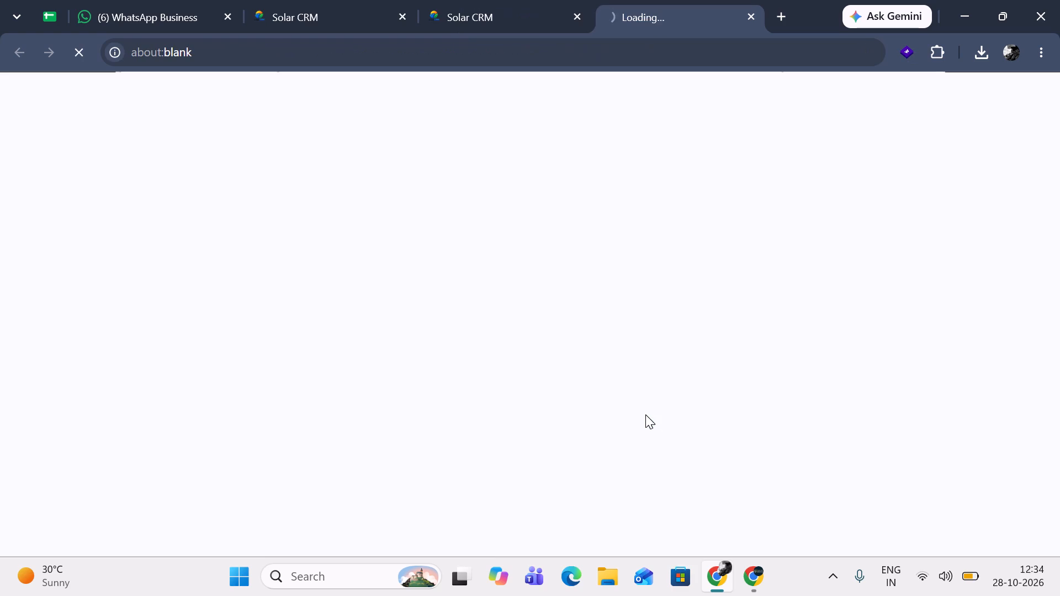